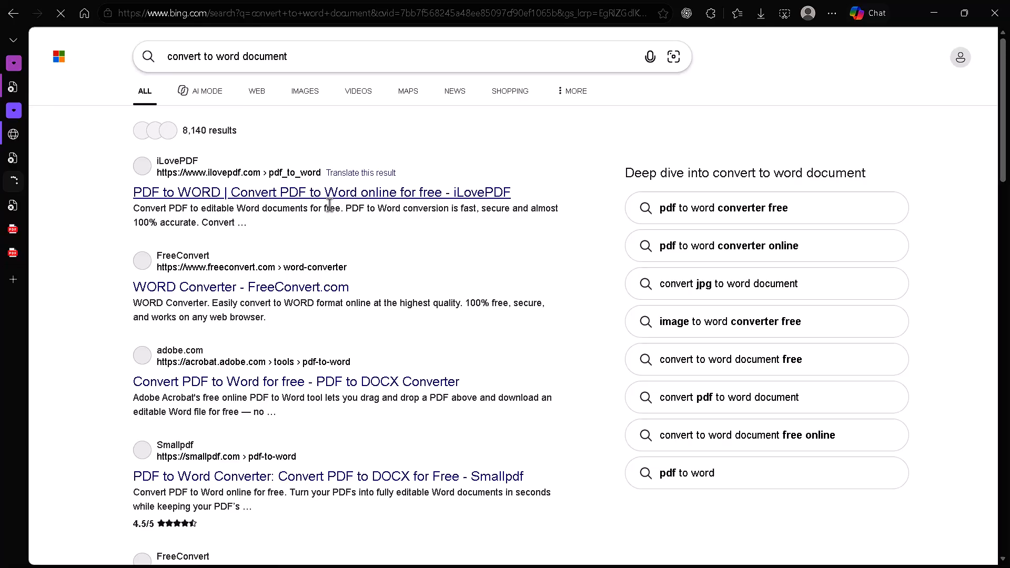
# Load College_Event_Portal_Approved_Reference_Revision.pdf from Downloads into iLovePDF's PDF to Word converter.
pyautogui.click(265, 188)
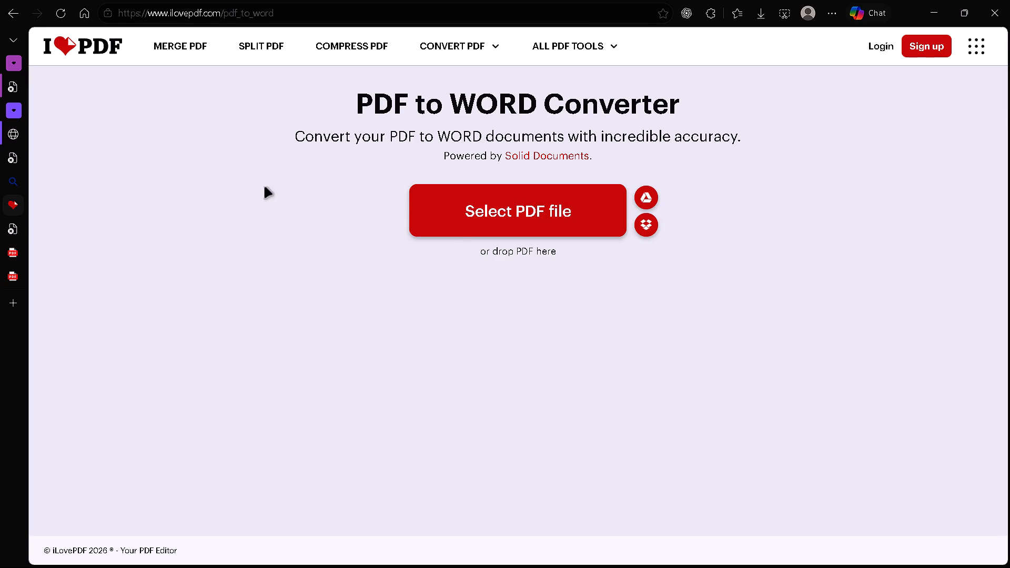
pyautogui.click(561, 215)
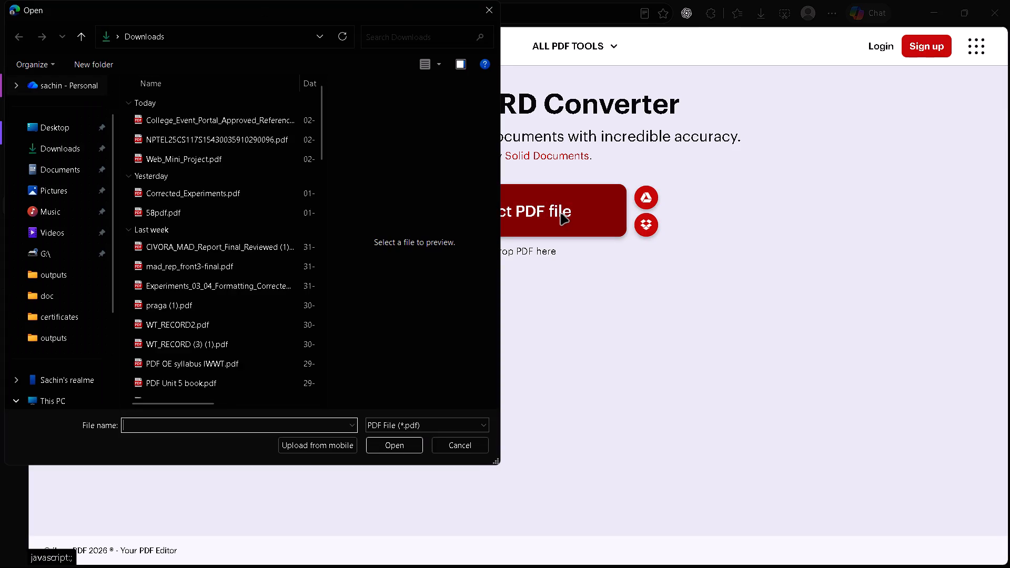
pyautogui.click(245, 124)
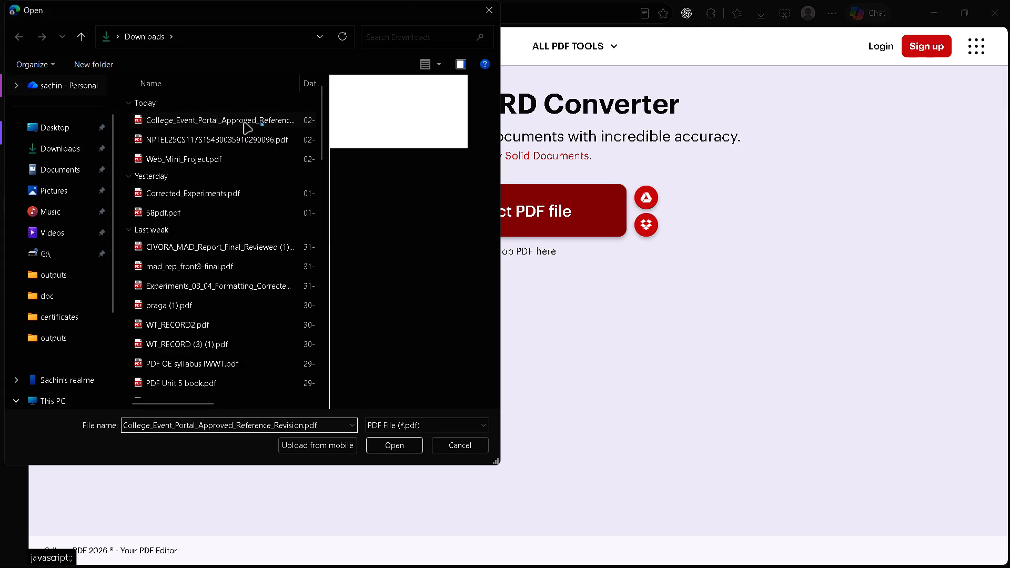
pyautogui.click(408, 448)
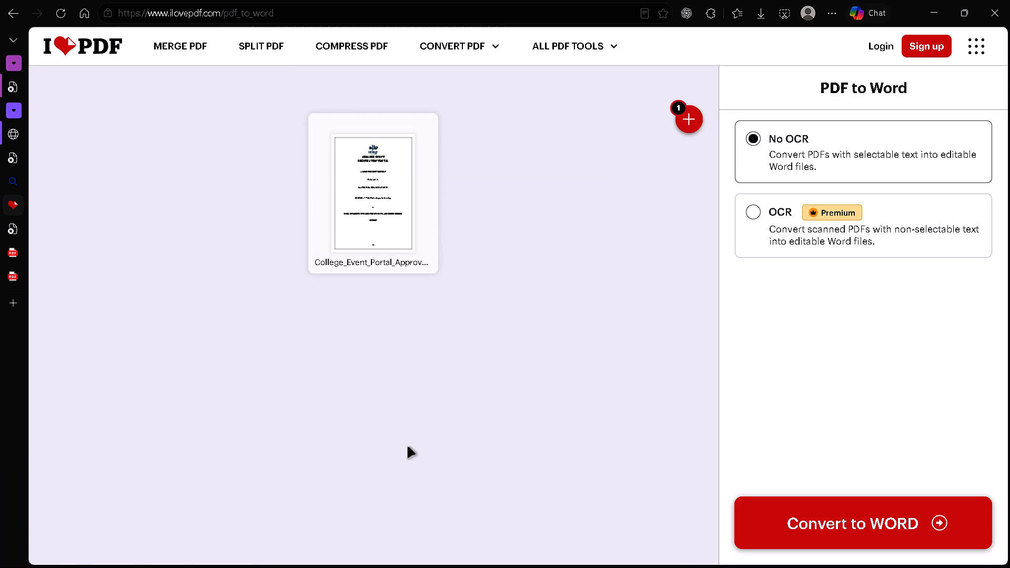
# Convert the loaded PDF to Word without OCR and download the resulting document.
pyautogui.click(851, 518)
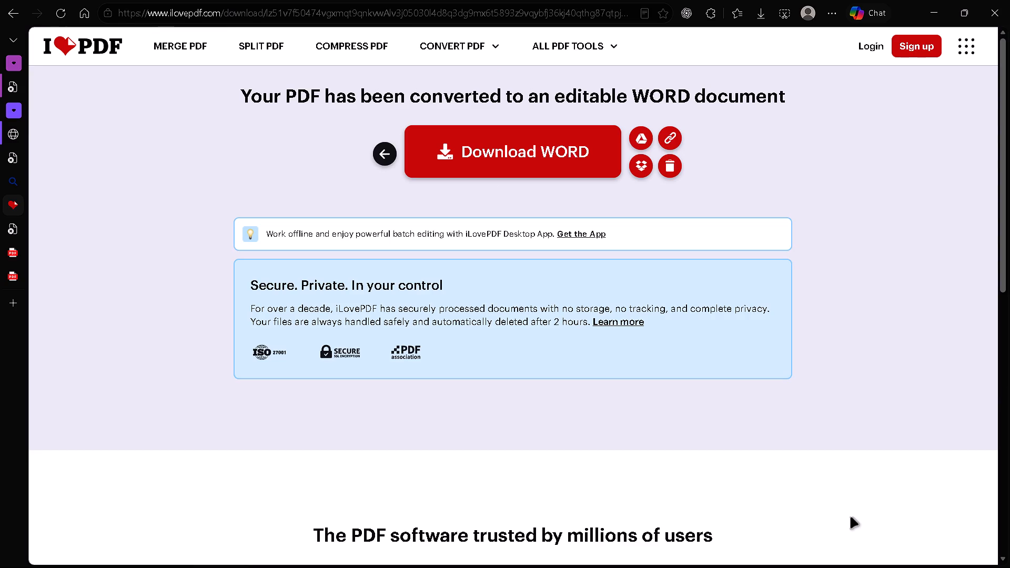
pyautogui.click(544, 153)
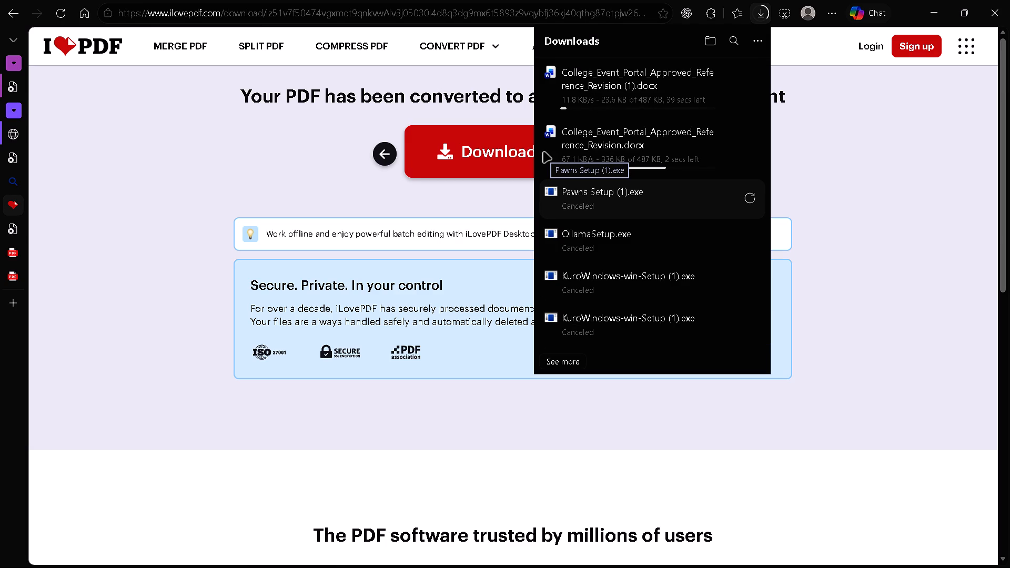
# Cancel the duplicate download College_Event_Portal_Approved_Reference_Revision.docx, keeping the copy ending in (1).
pyautogui.click(748, 144)
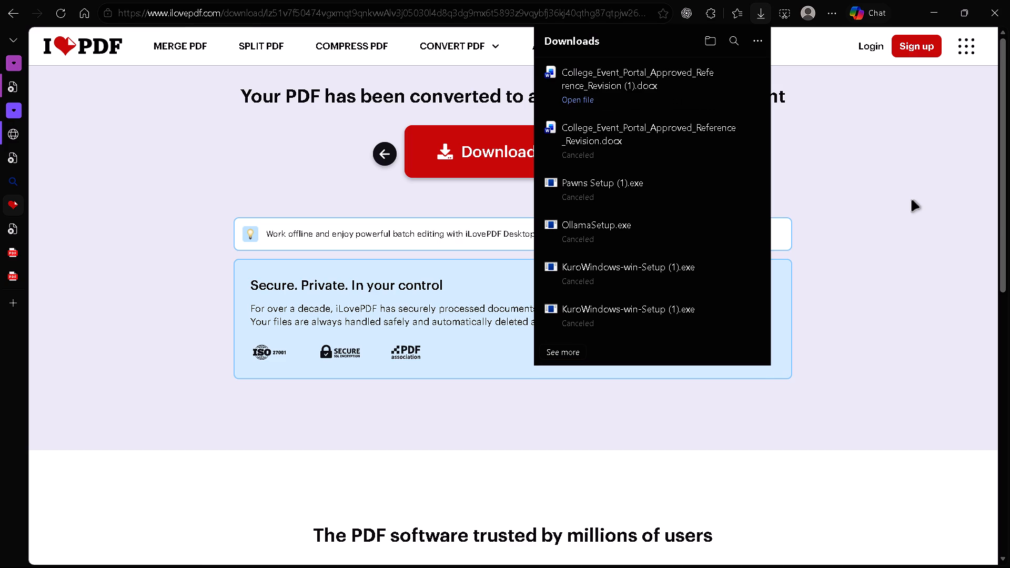
# Open the downloaded College_Event_Portal_Approved_Reference_Revision (1).docx in Word, enable editing and maximize its window.
pyautogui.click(581, 95)
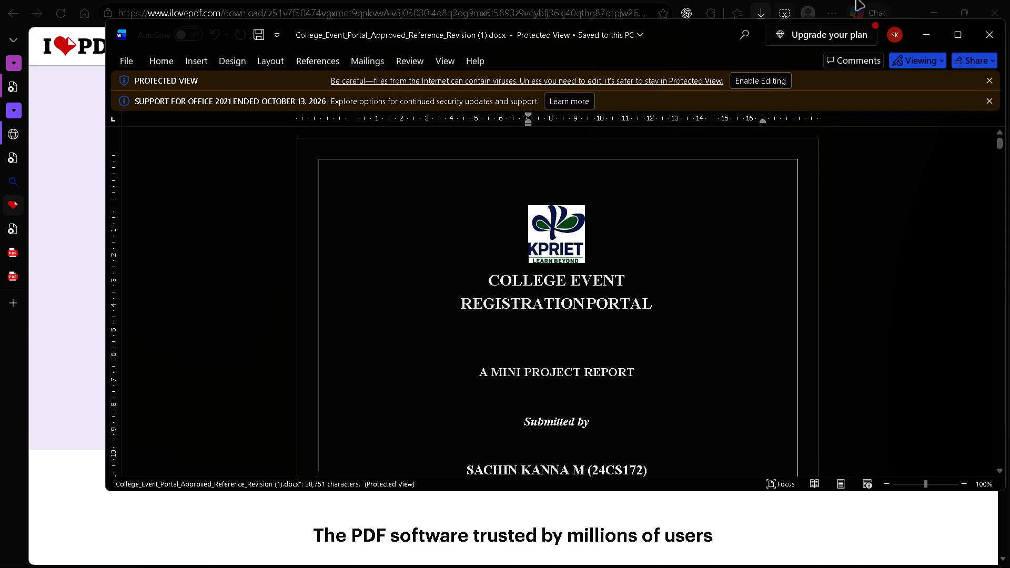
pyautogui.click(771, 82)
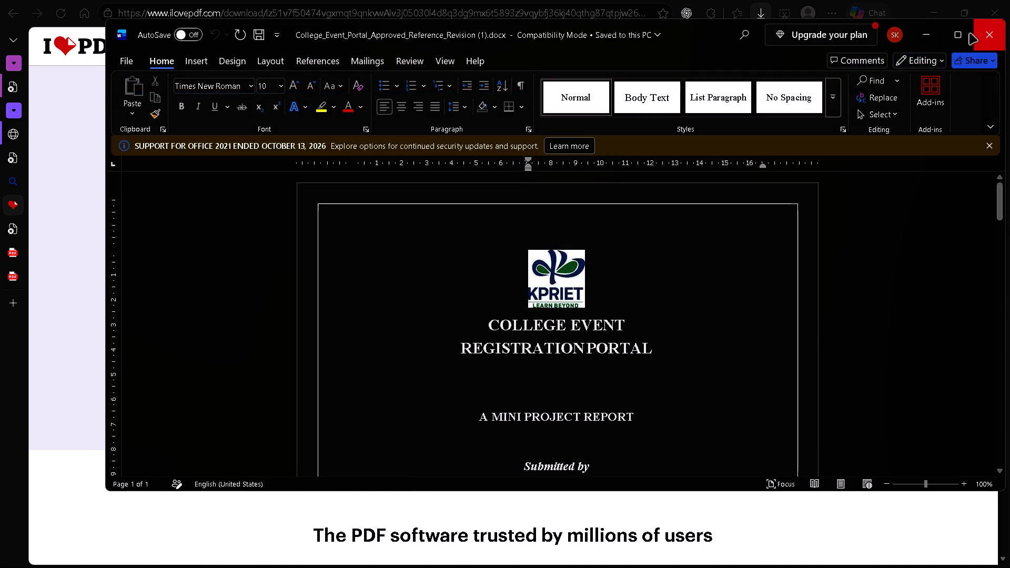
pyautogui.click(955, 38)
# Examine the layout of the converted report's cover and Bonafide Certificate pages, and close the document.
pyautogui.scroll(-2, 419, 452)
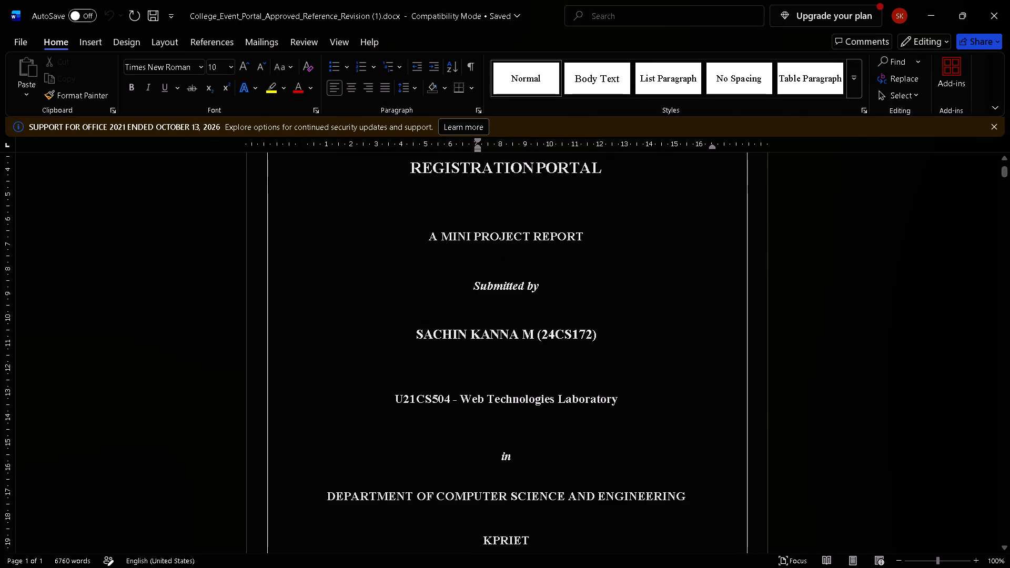
pyautogui.scroll(-5, 419, 452)
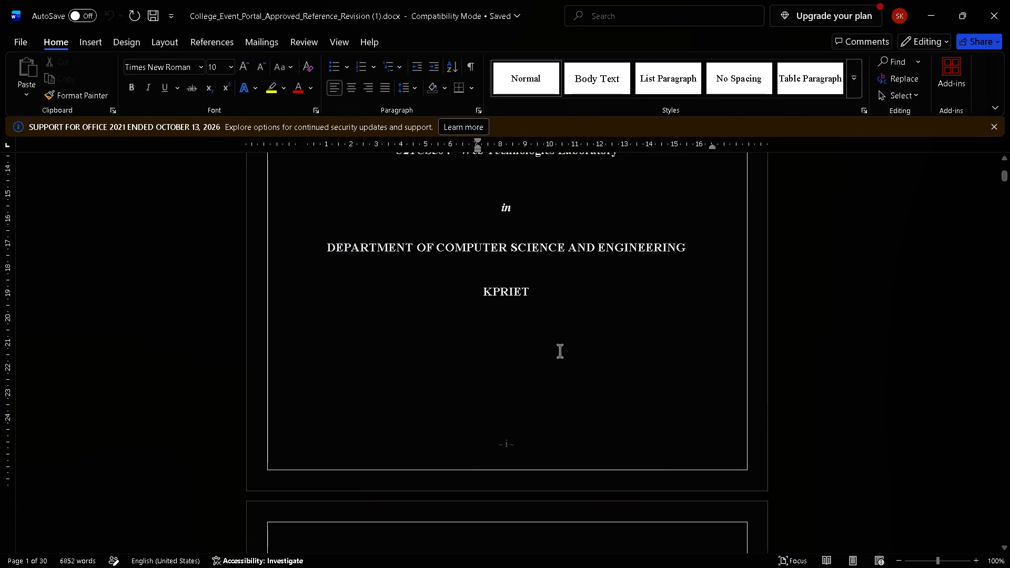
pyautogui.scroll(14, 560, 351)
pyautogui.scroll(-2, 560, 351)
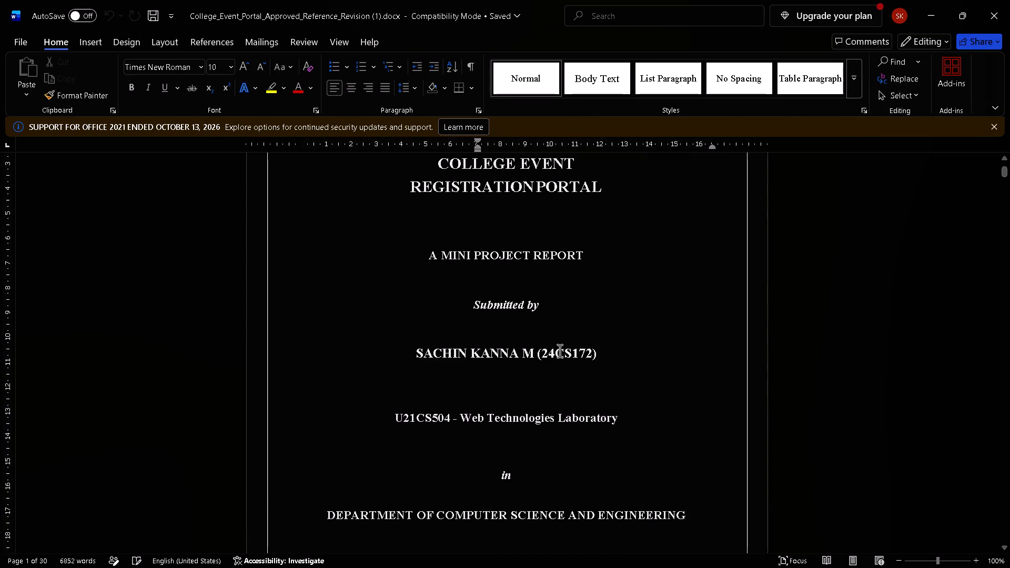
pyautogui.scroll(-1, 560, 351)
pyautogui.keyDown('ctrl'); pyautogui.scroll(-2, 560, 351); pyautogui.keyUp('ctrl')
pyautogui.hscroll(1, 560, 351)
pyautogui.scroll(3, 560, 351)
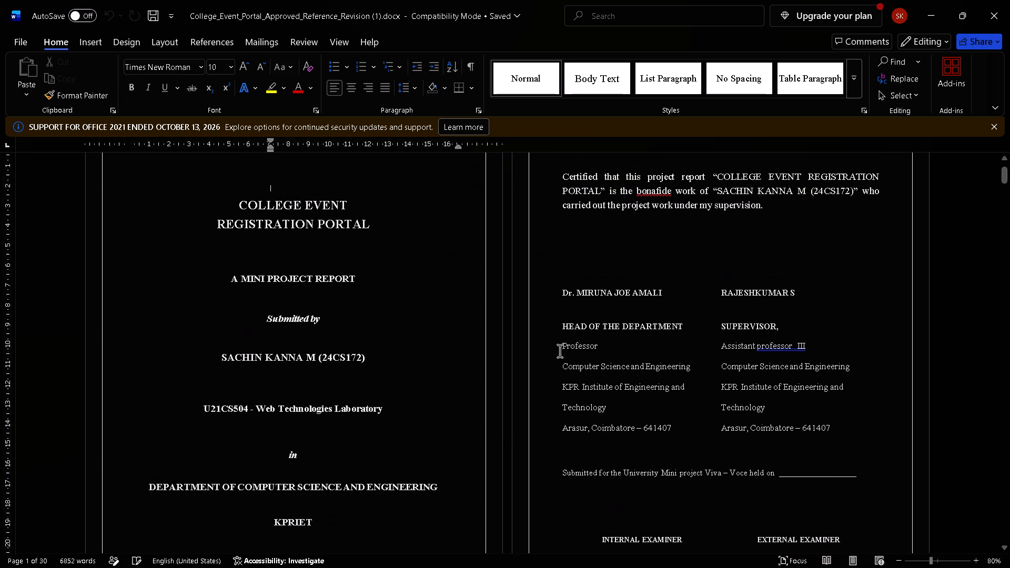
pyautogui.scroll(3, 560, 351)
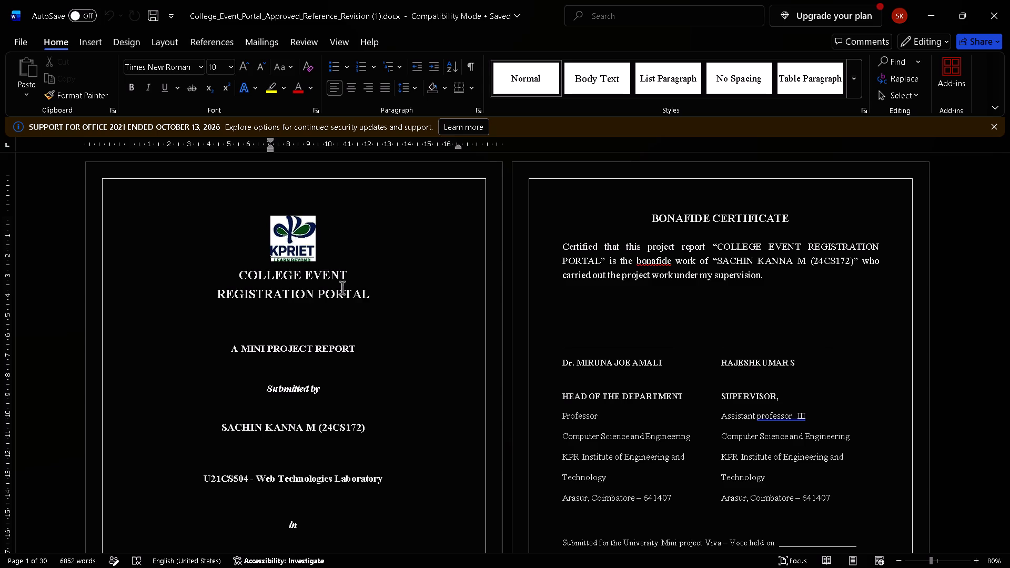
pyautogui.scroll(-5, 347, 518)
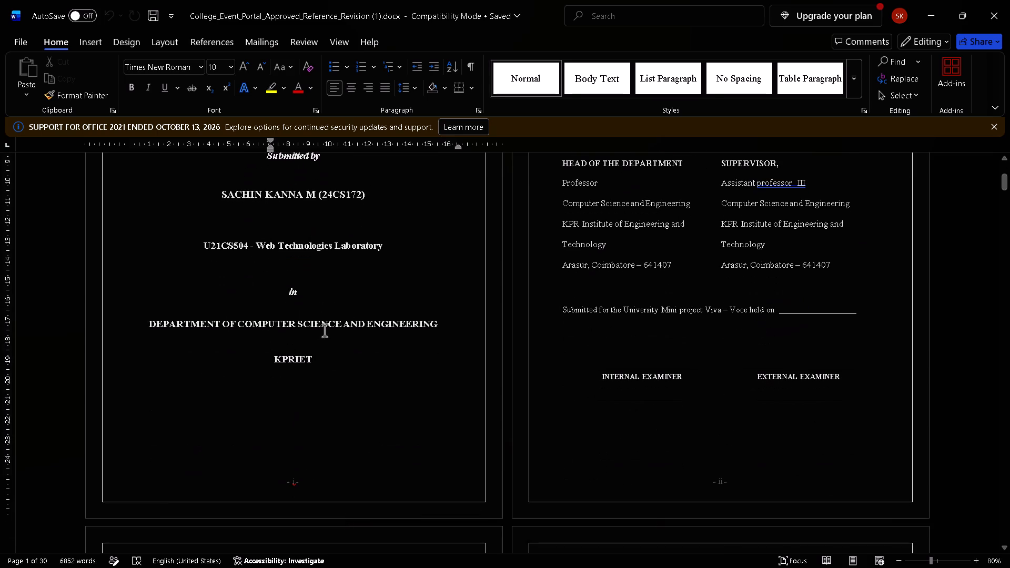
pyautogui.scroll(1, 306, 268)
pyautogui.keyDown('ctrl'); pyautogui.scroll(-1, 306, 268); pyautogui.keyUp('ctrl')
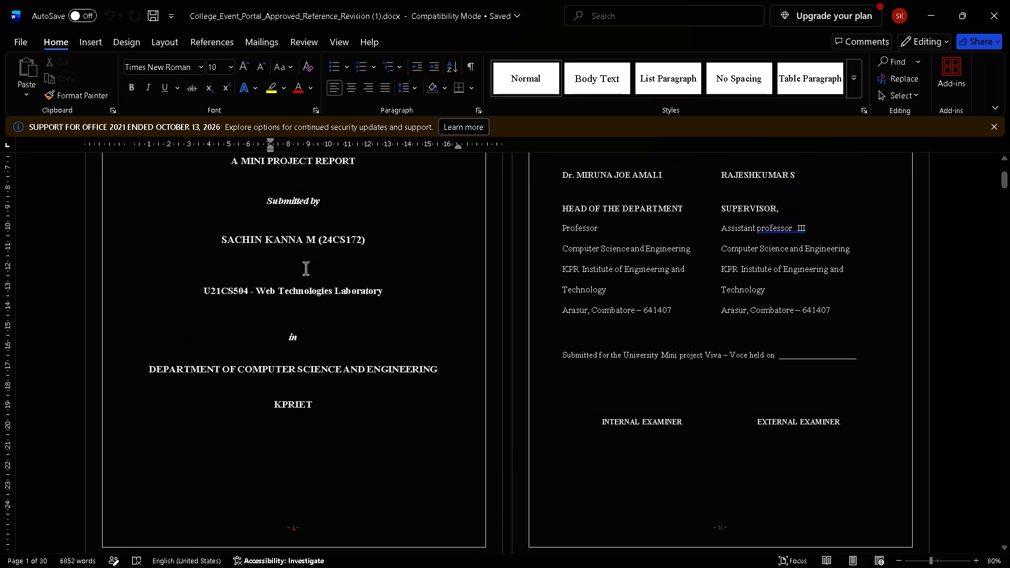
pyautogui.click(1008, 1)
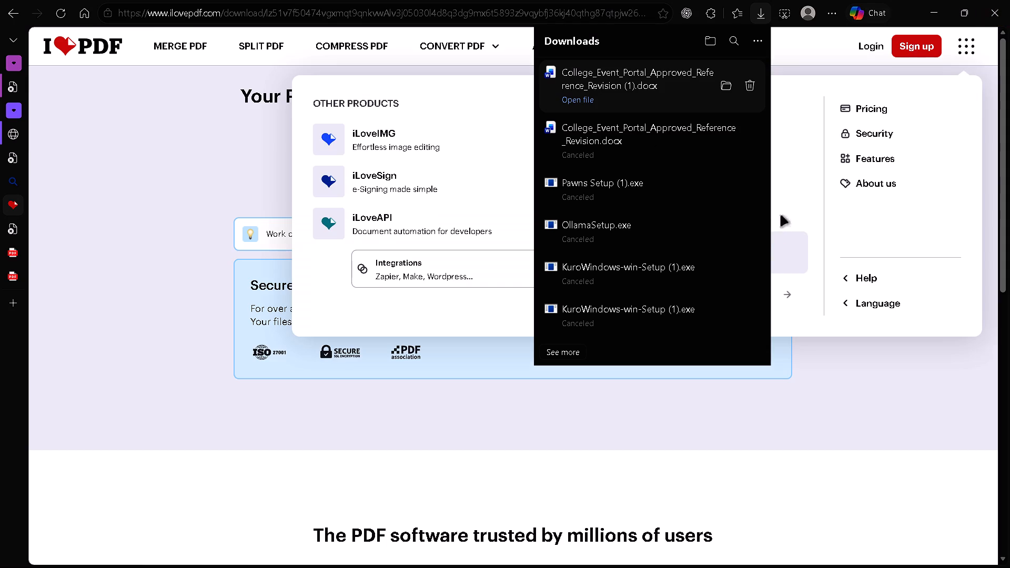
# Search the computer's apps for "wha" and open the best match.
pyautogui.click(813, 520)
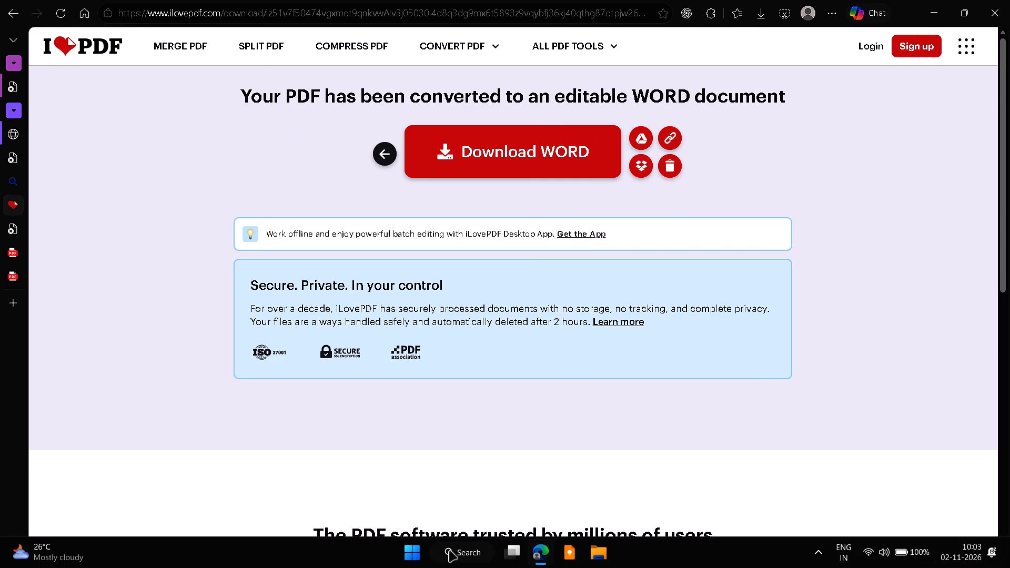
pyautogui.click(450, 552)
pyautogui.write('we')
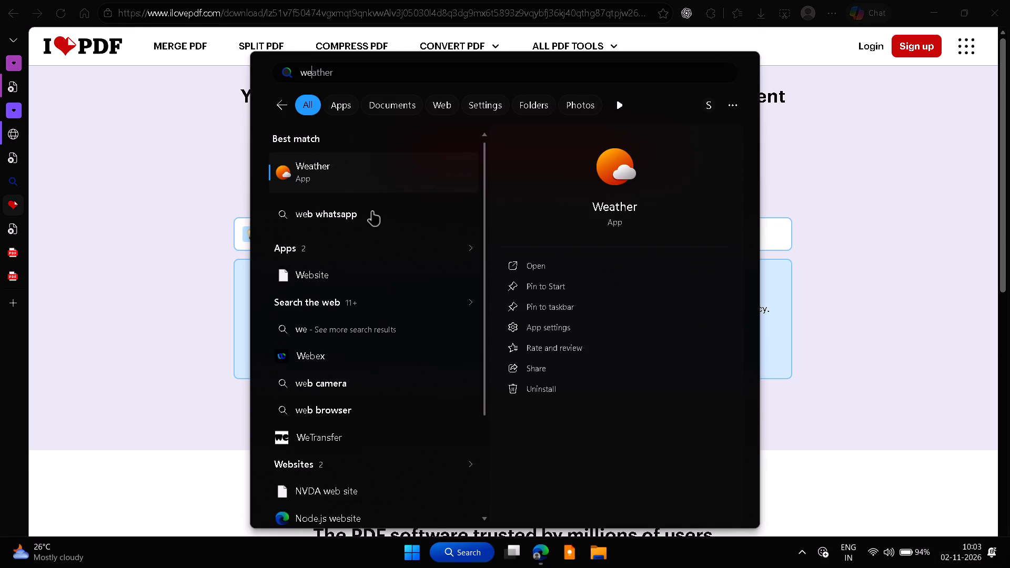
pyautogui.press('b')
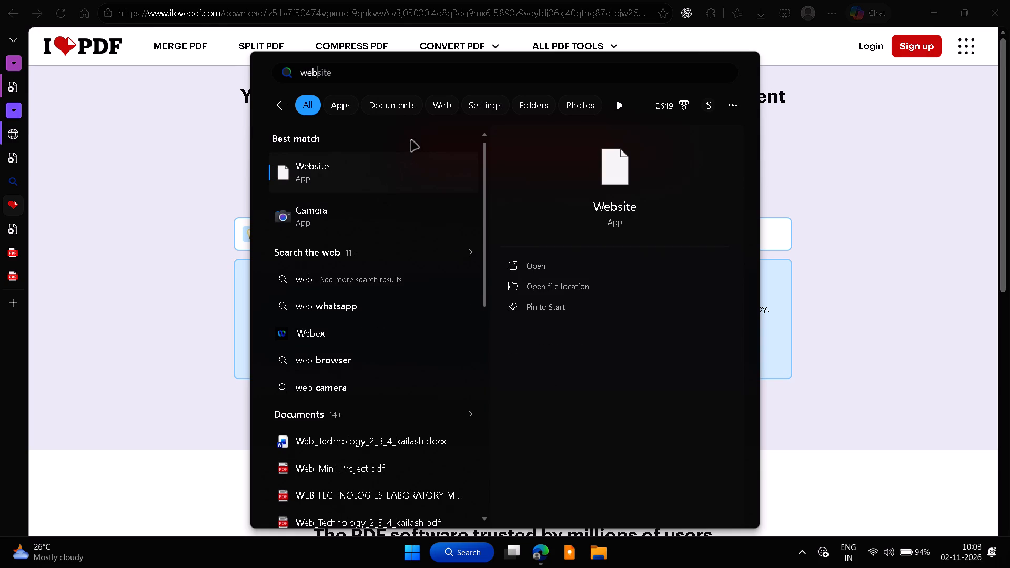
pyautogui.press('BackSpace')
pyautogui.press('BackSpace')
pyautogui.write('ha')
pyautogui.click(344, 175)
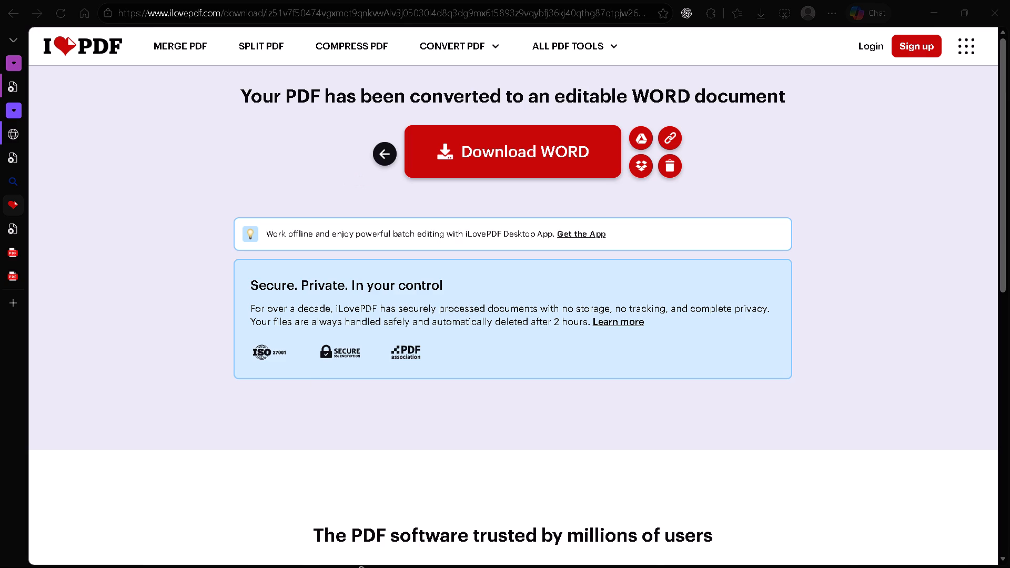
# Switch to the browser tab with the Bing results and replace the search query with "wha" to look for WhatsApp.
pyautogui.click(11, 175)
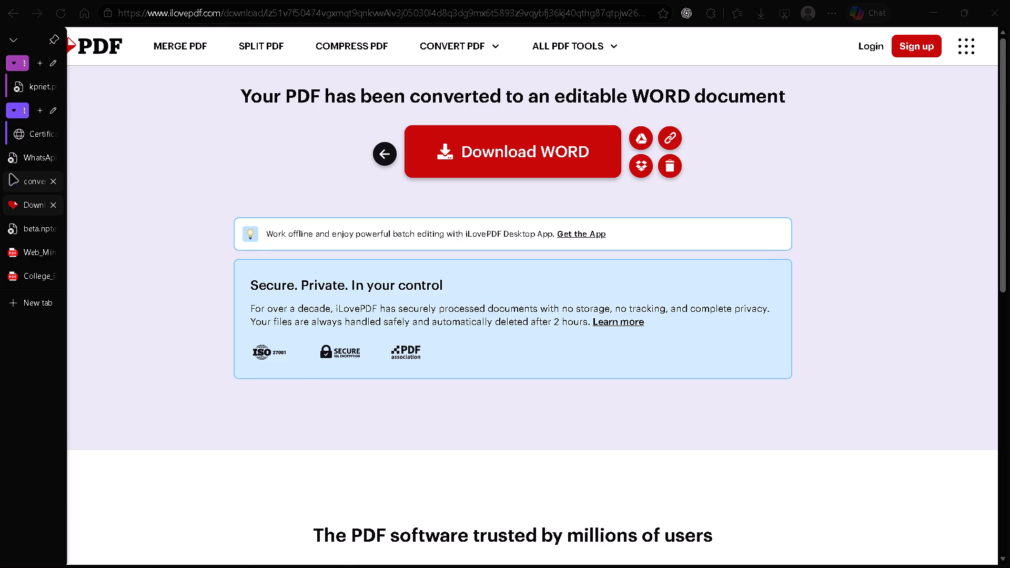
pyautogui.moveTo(335, 52); pyautogui.dragTo(89, 59)
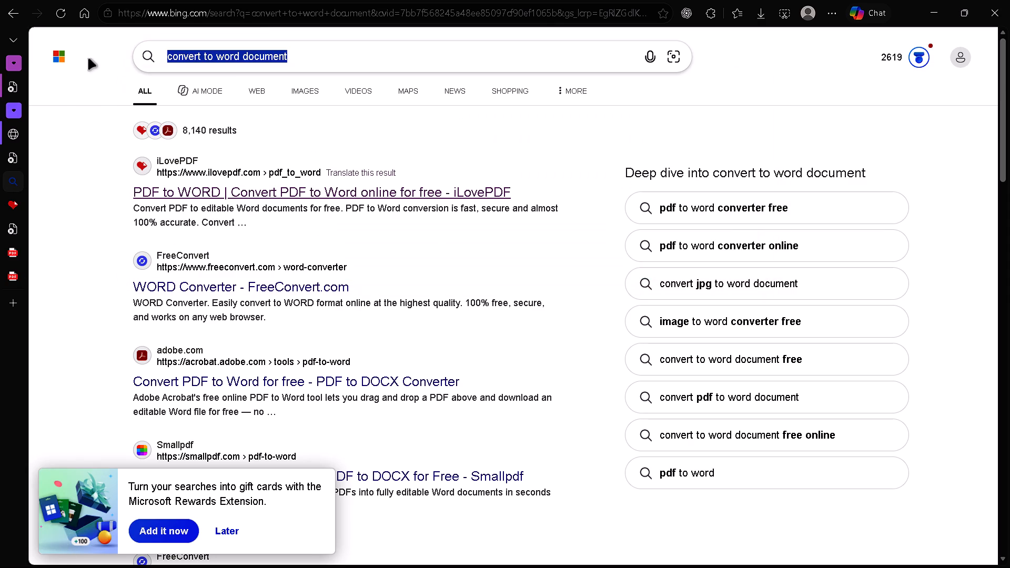
pyautogui.press('BackSpace')
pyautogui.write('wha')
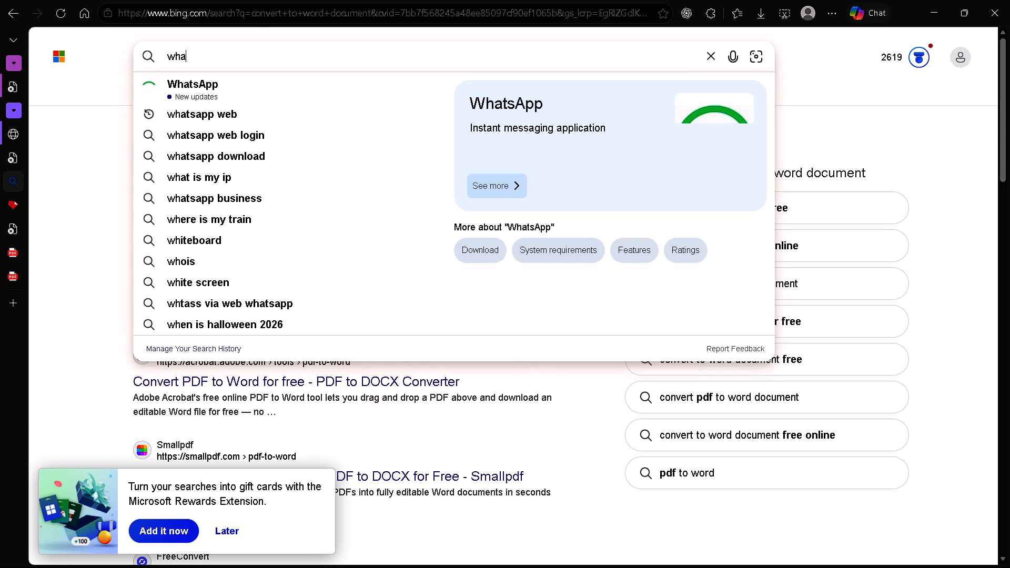
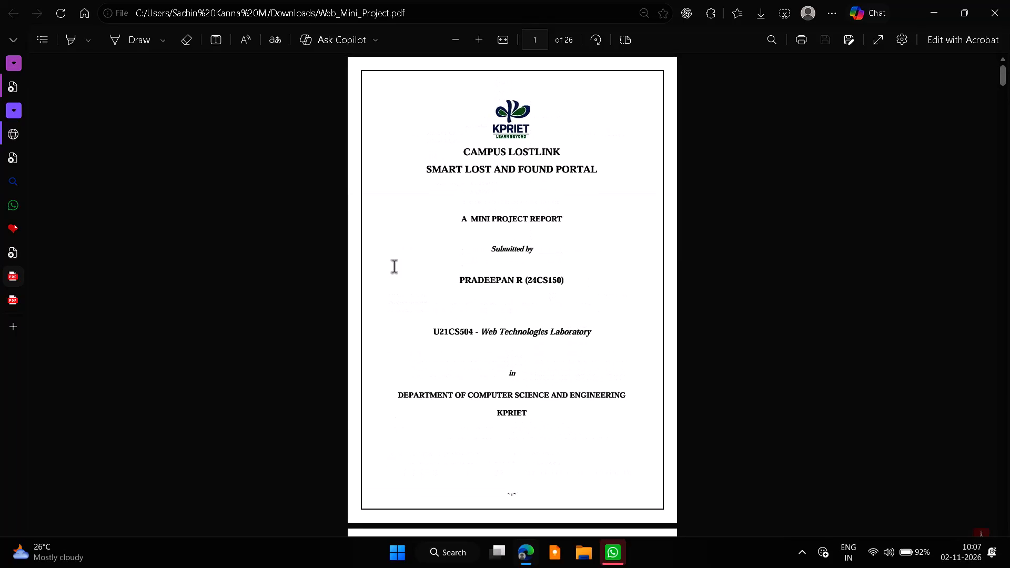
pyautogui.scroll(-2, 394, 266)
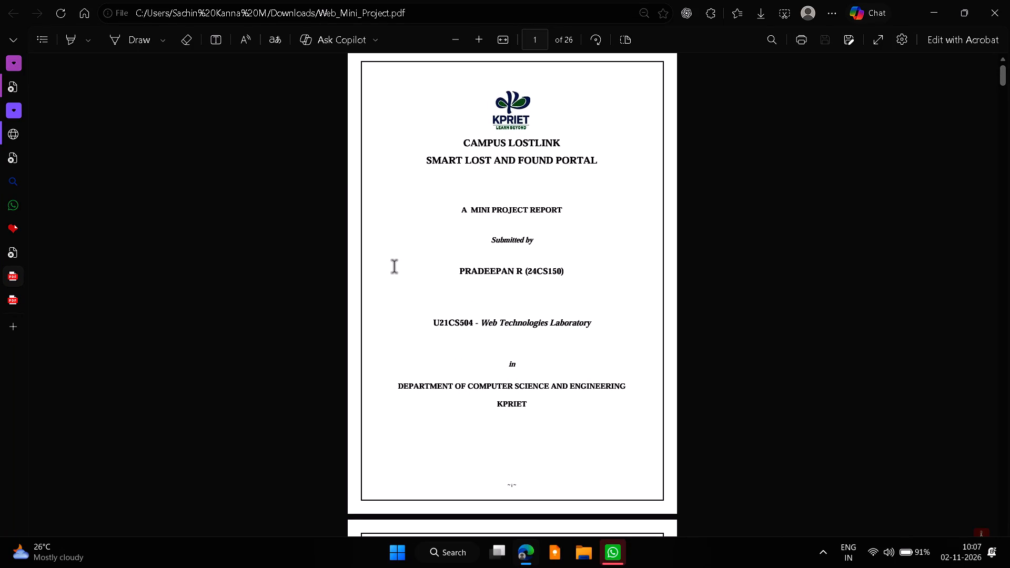
# Examine the layout, tables and figures of the Campus LostLink report in Web_Mini_Project.pdf, from the cover through the module screenshots.
pyautogui.scroll(-6, 394, 266)
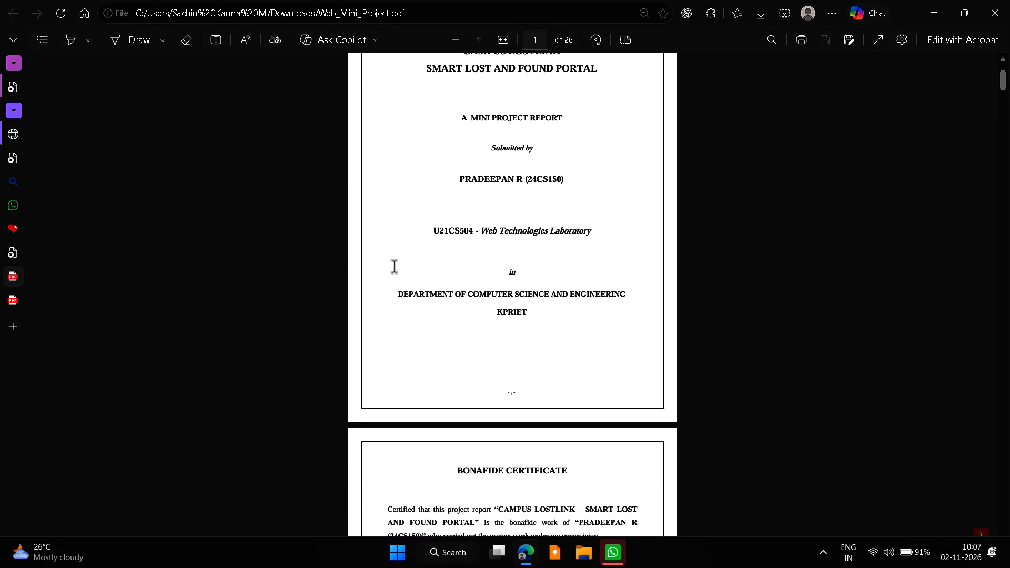
pyautogui.scroll(-8, 394, 266)
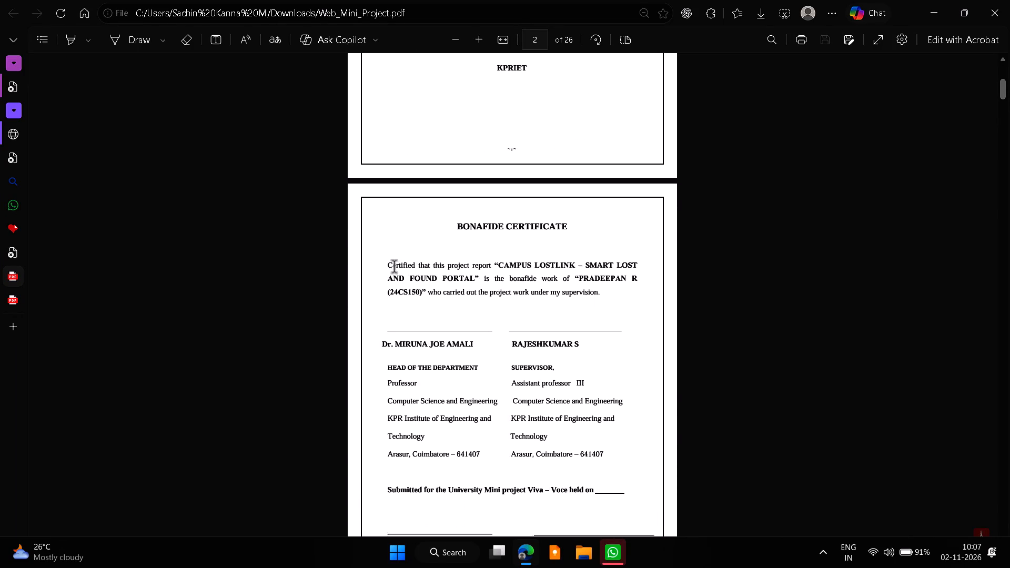
pyautogui.scroll(-8, 394, 266)
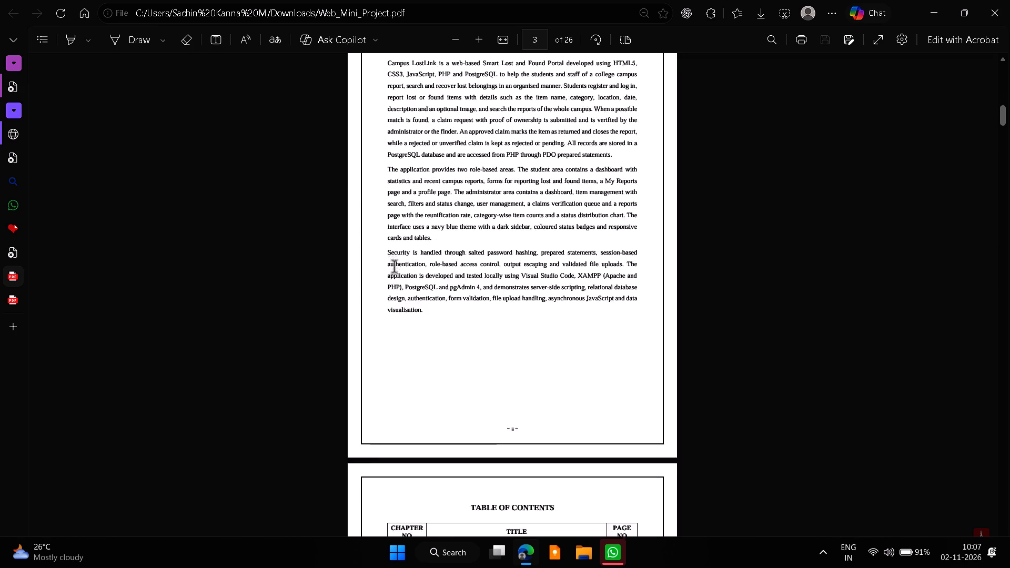
pyautogui.scroll(-11, 394, 266)
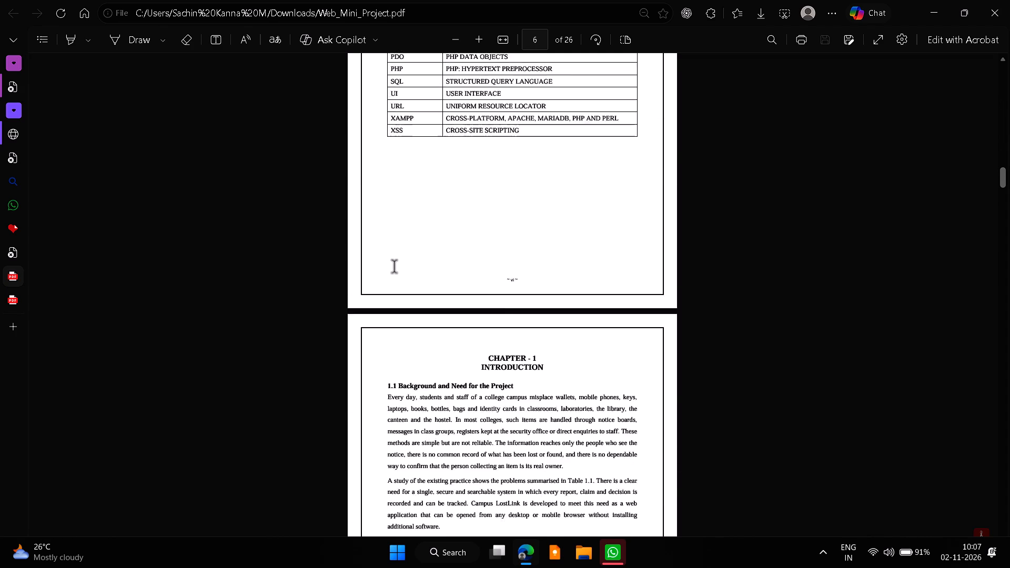
pyautogui.scroll(-18, 394, 266)
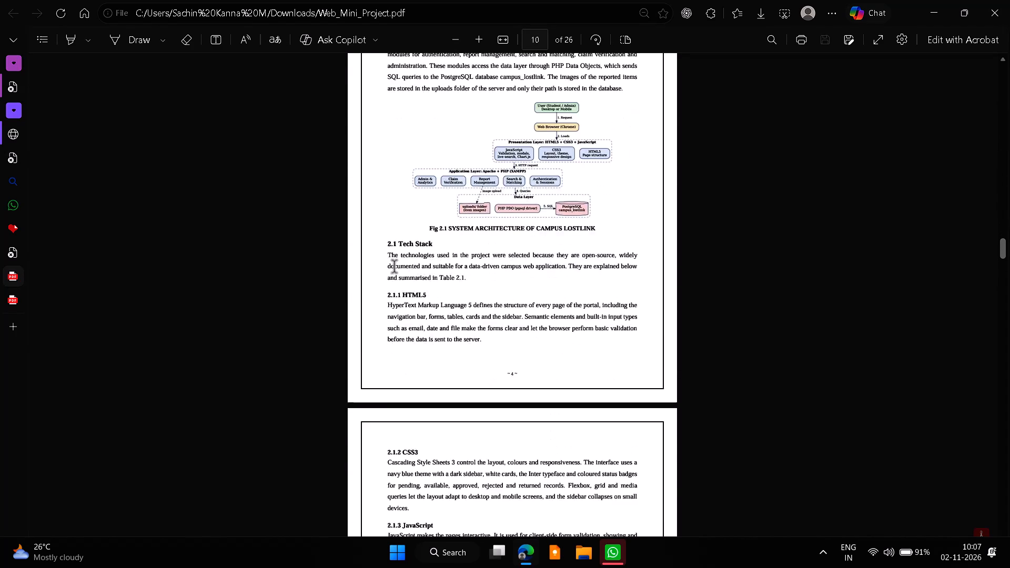
pyautogui.scroll(-11, 394, 266)
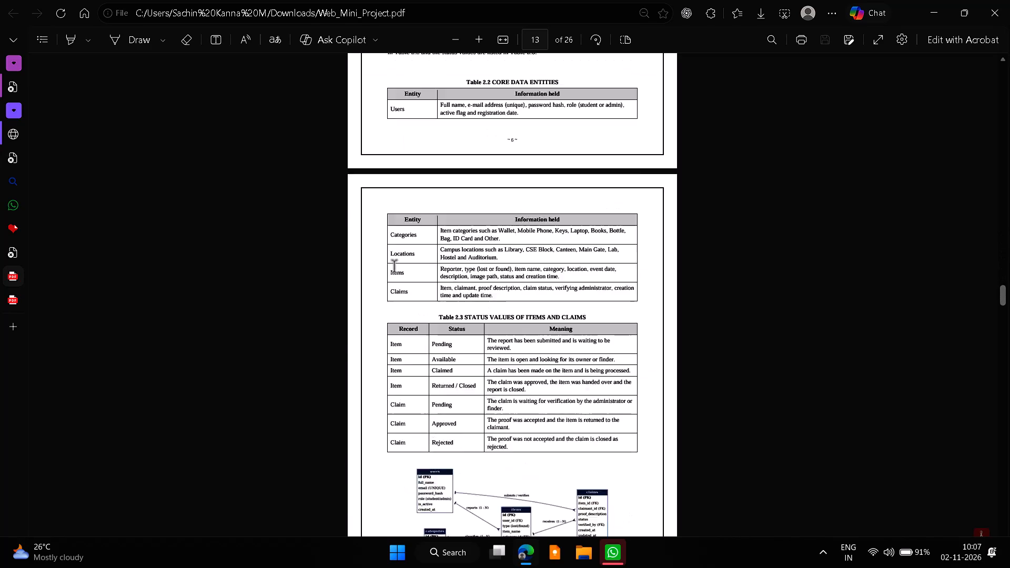
pyautogui.scroll(-13, 394, 266)
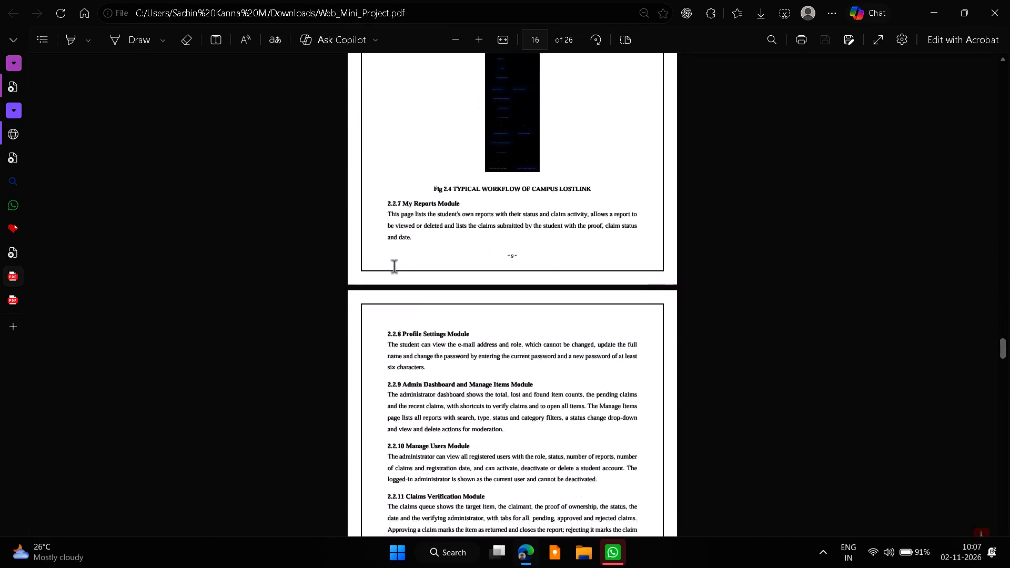
pyautogui.scroll(-11, 394, 266)
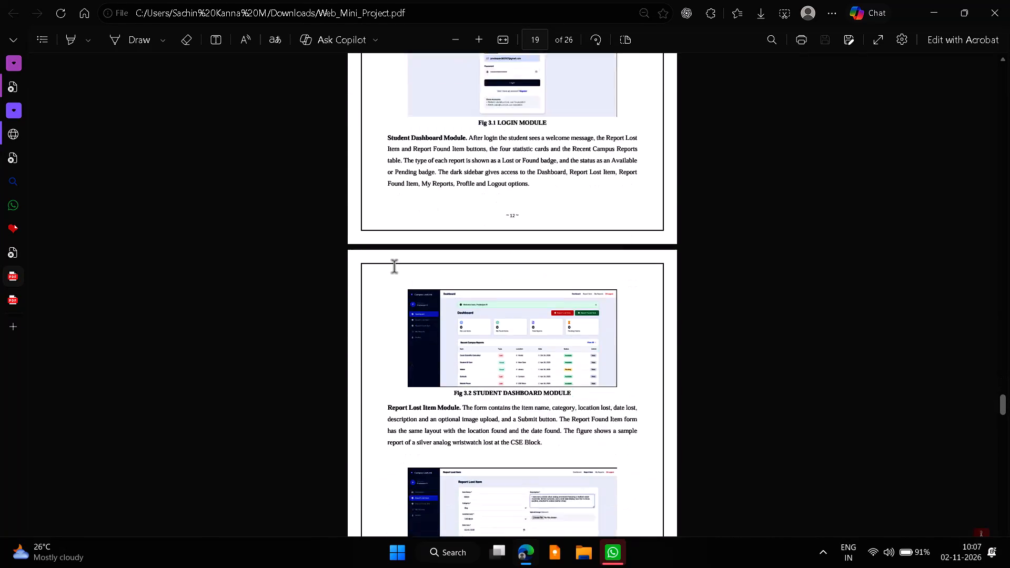
pyautogui.scroll(20, 394, 266)
pyautogui.scroll(20, 394, 266)
pyautogui.scroll(2, 394, 266)
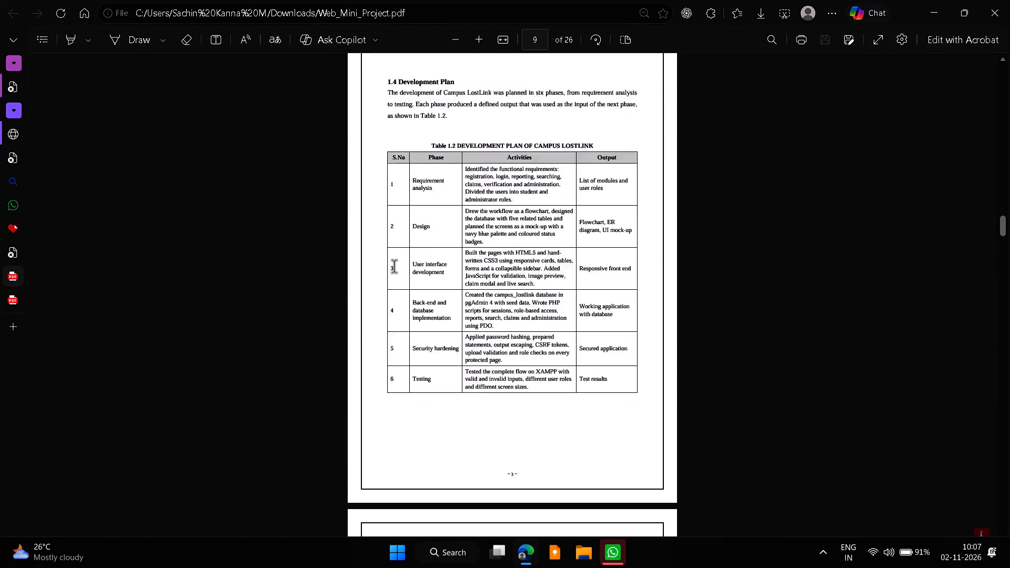
# Switch back to College_Event_Portal_Approved_Reference_Revision.pdf and return to its cover page.
pyautogui.scroll(6, 394, 266)
pyautogui.click(21, 299)
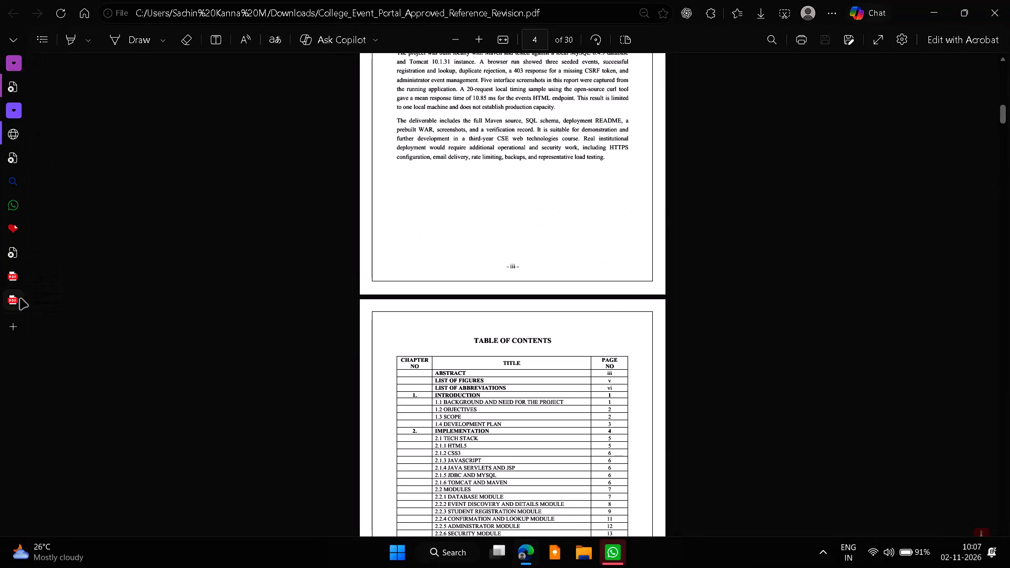
pyautogui.scroll(15, 517, 365)
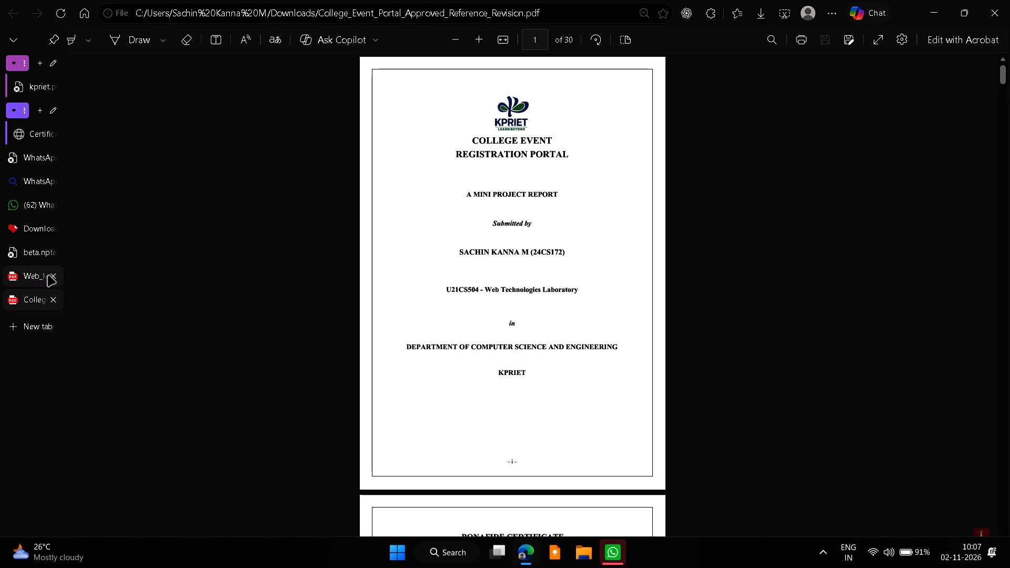
# Close the Web_Mini_Project.pdf report, keeping the College Event Portal PDF open.
pyautogui.click(54, 276)
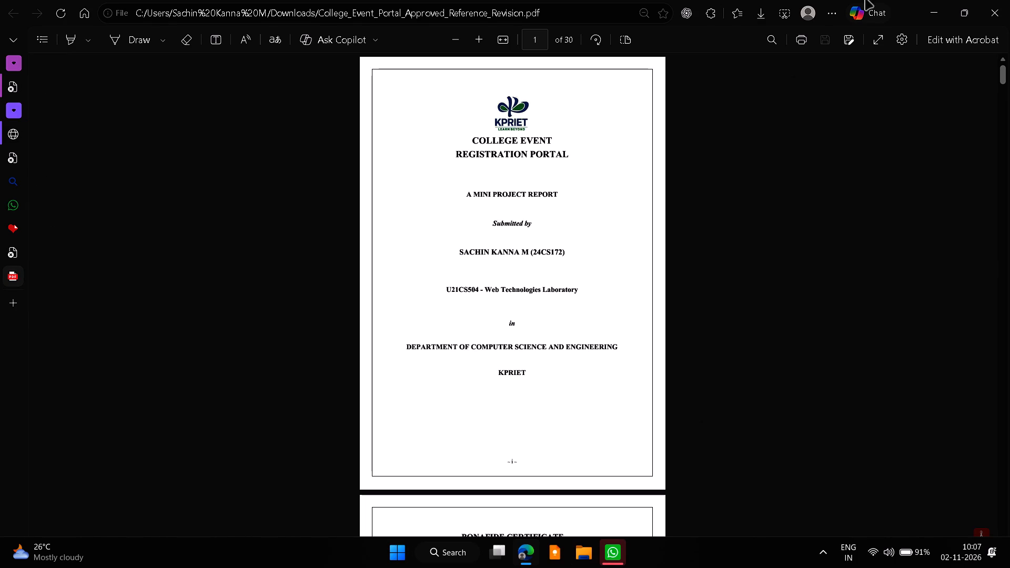
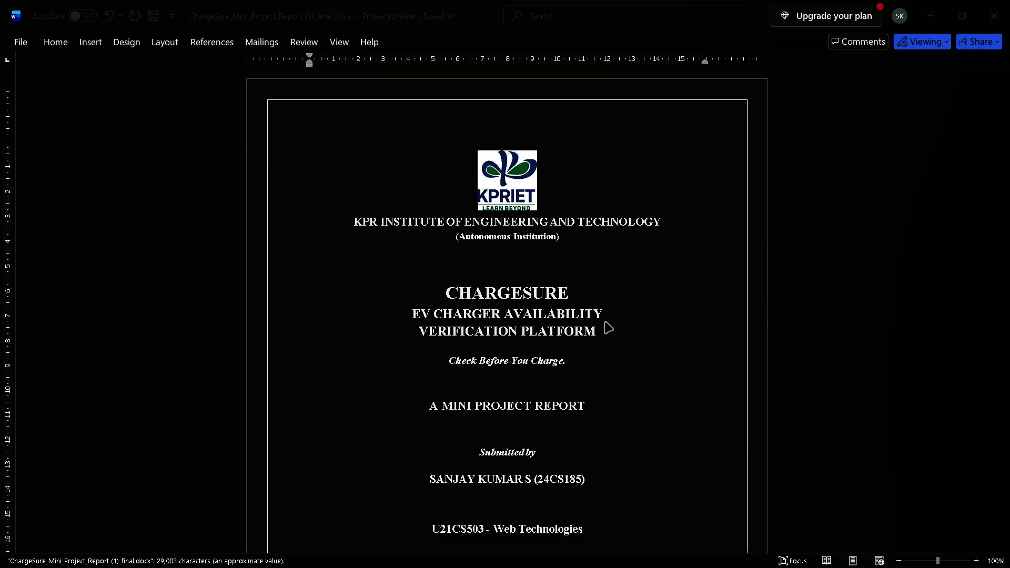
# Place the ChargeSure mini project report in the left half of the display, beside the browser window showing WhatsApp.
pyautogui.scroll(-3, 605, 323)
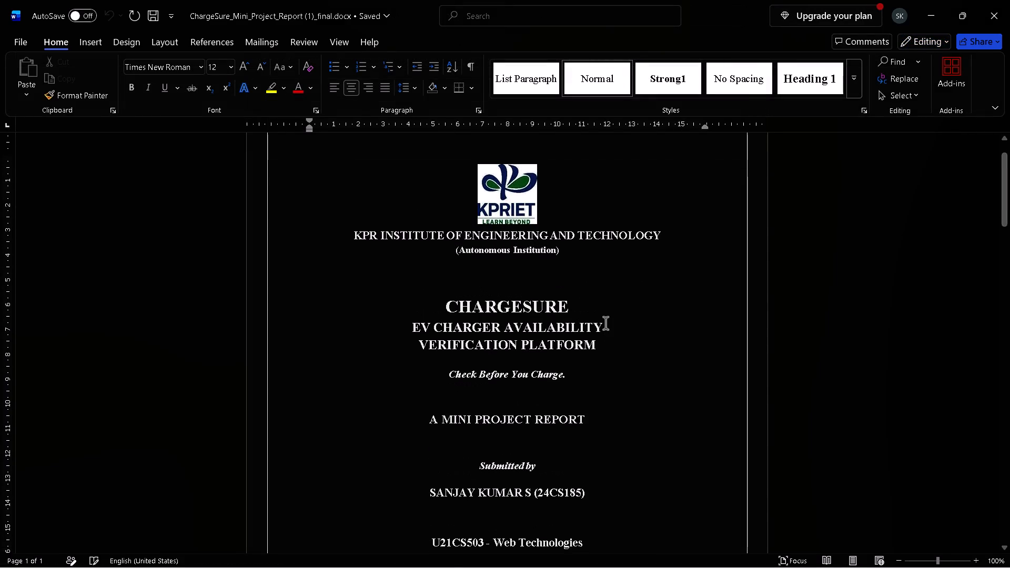
pyautogui.scroll(-3, 605, 323)
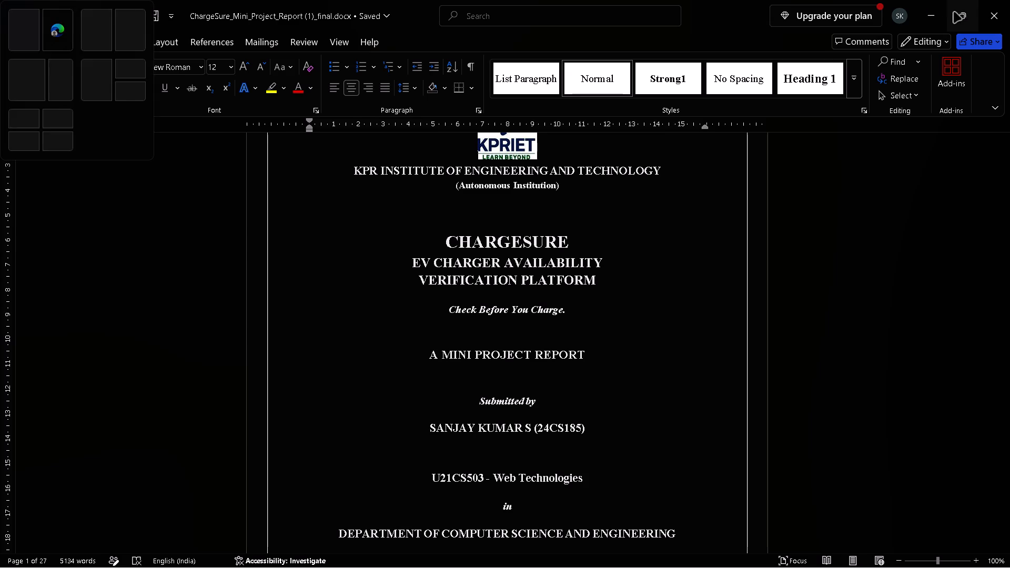
pyautogui.click(876, 43)
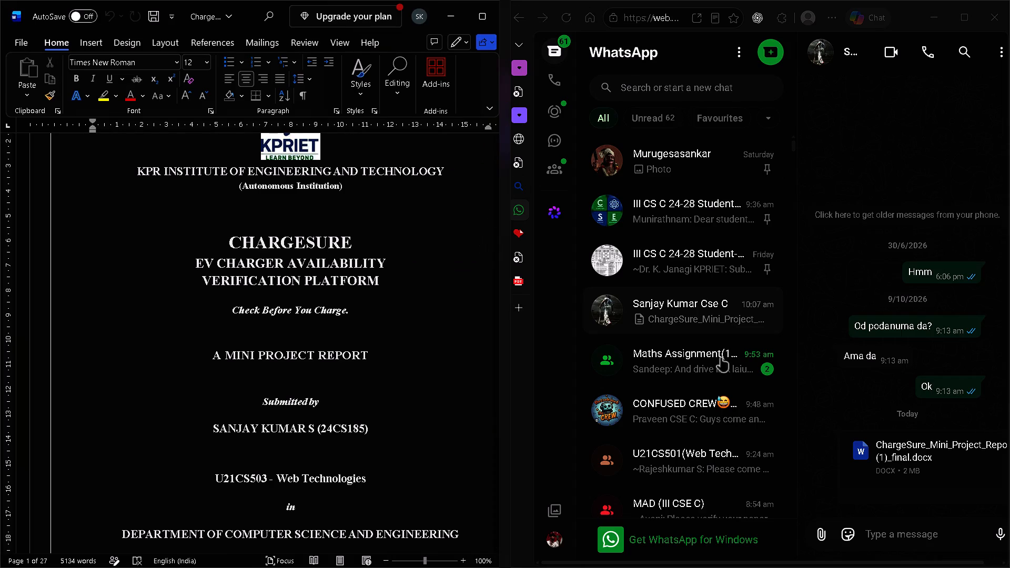
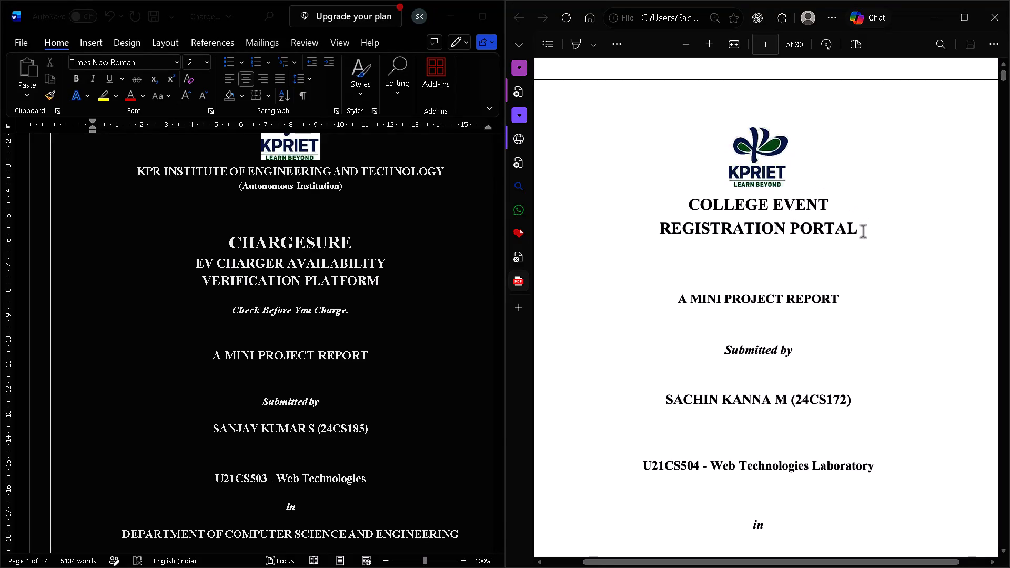
# Copy the title line COLLEGE EVENT from the cover page of the College Event Registration Portal PDF.
pyautogui.moveTo(859, 234); pyautogui.dragTo(680, 211)
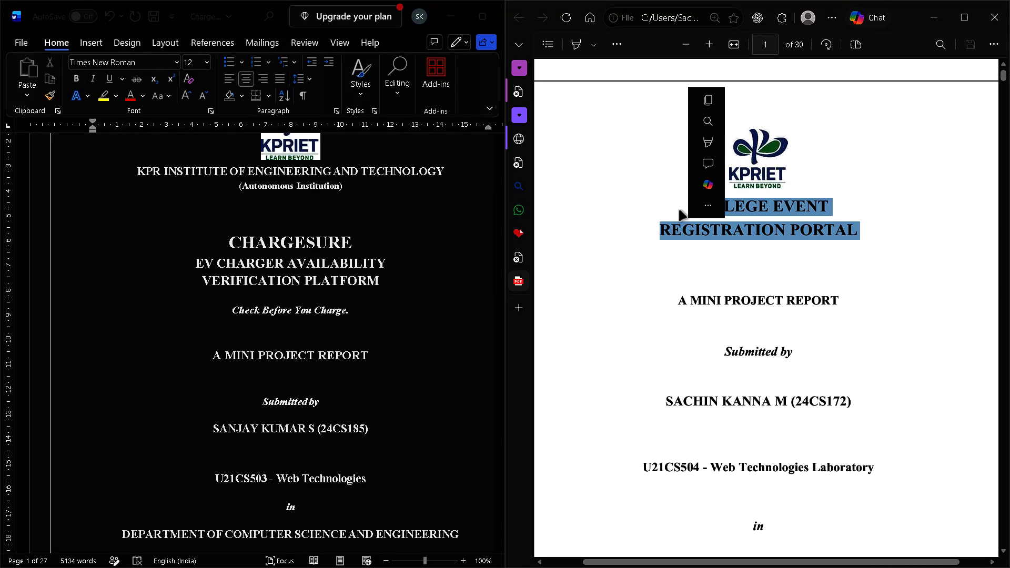
pyautogui.click(839, 219)
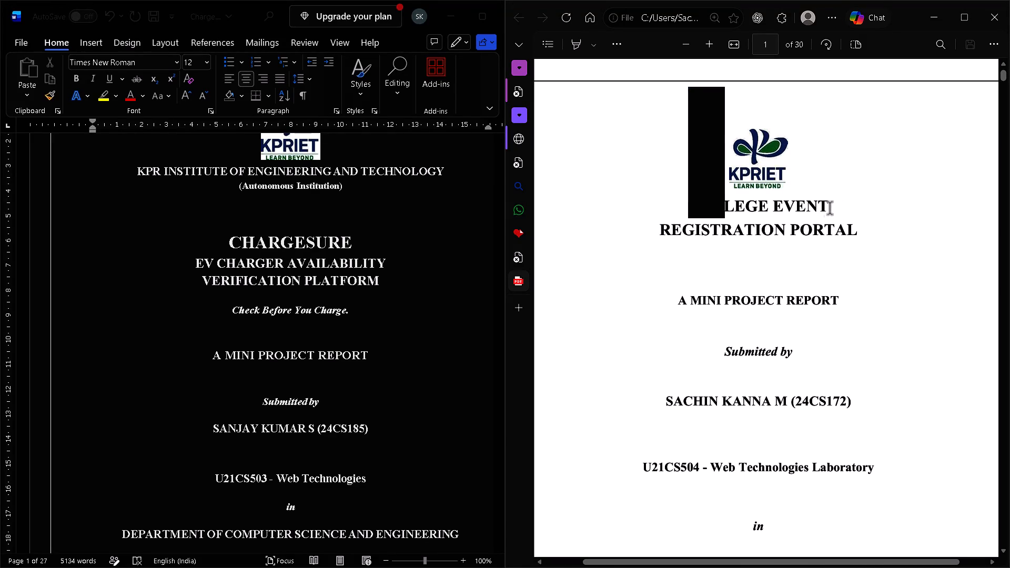
pyautogui.moveTo(830, 208); pyautogui.dragTo(686, 208)
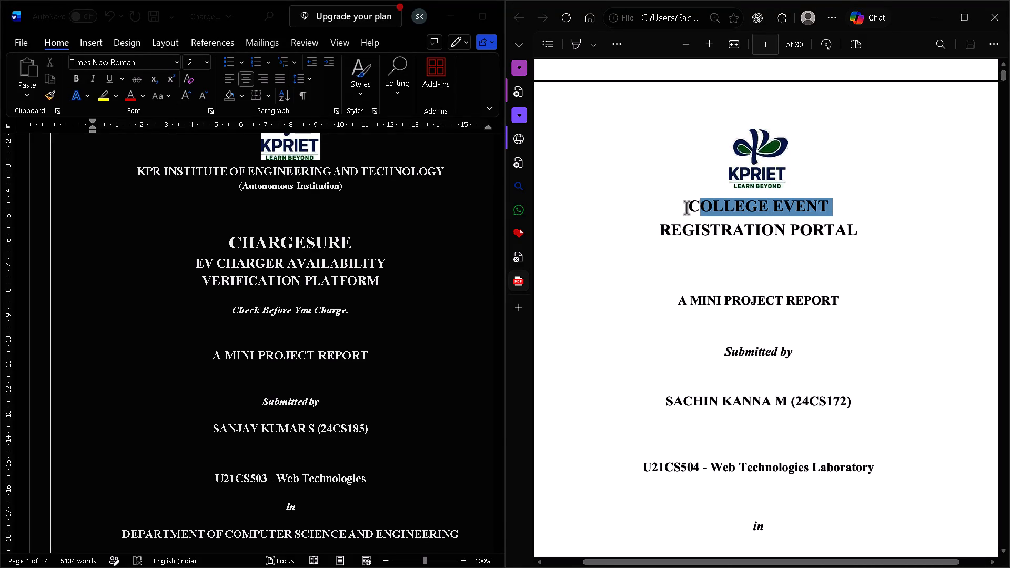
pyautogui.moveTo(686, 208); pyautogui.dragTo(689, 203)
pyautogui.click(689, 203)
pyautogui.moveTo(689, 203); pyautogui.dragTo(808, 199)
pyautogui.moveTo(808, 199); pyautogui.dragTo(830, 199)
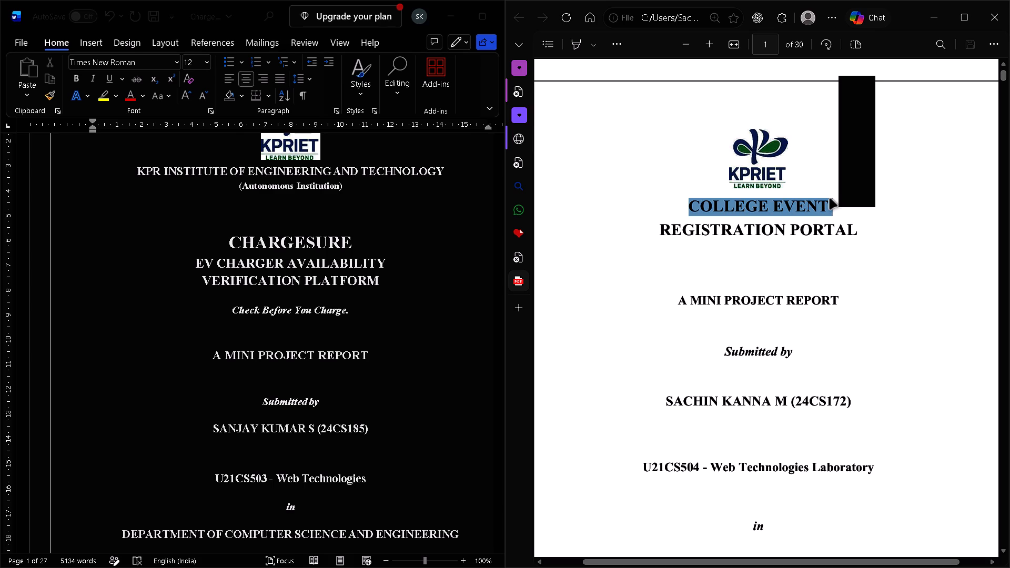
pyautogui.hotkey('ctrl', 'c')
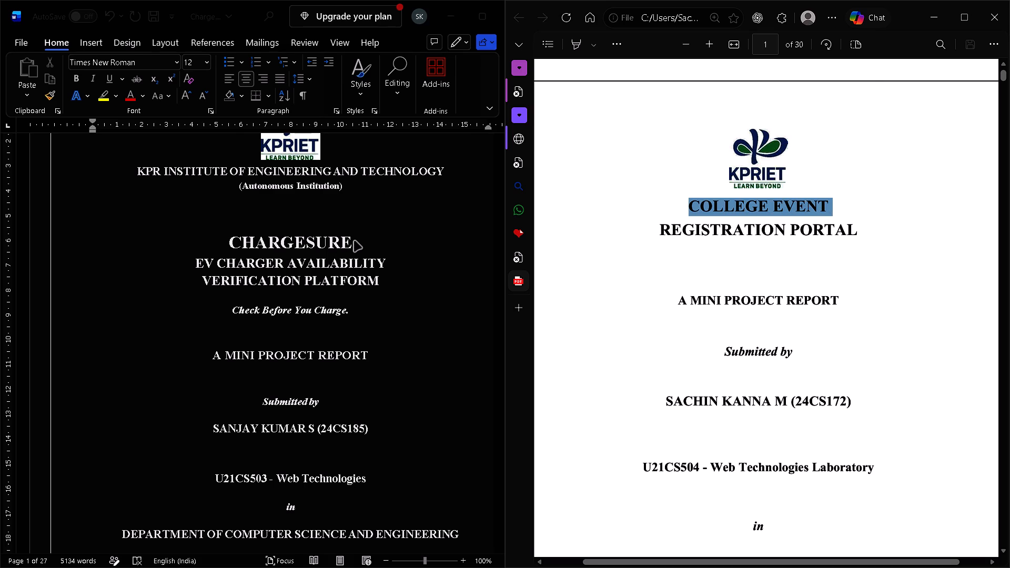
# Switch to the ChargeSure report in Word and select the CHARGESURE title line on its cover page.
pyautogui.click(355, 241)
pyautogui.moveTo(351, 241); pyautogui.dragTo(221, 249)
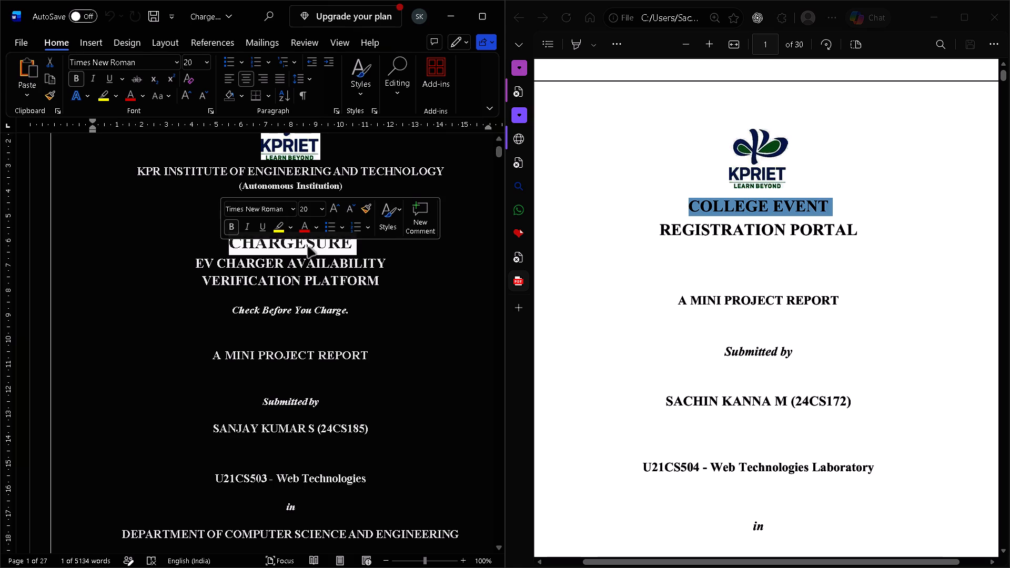
# Replace the CHARGESURE title on the Word report's cover with COLLEGE EVENT.
pyautogui.click(310, 248)
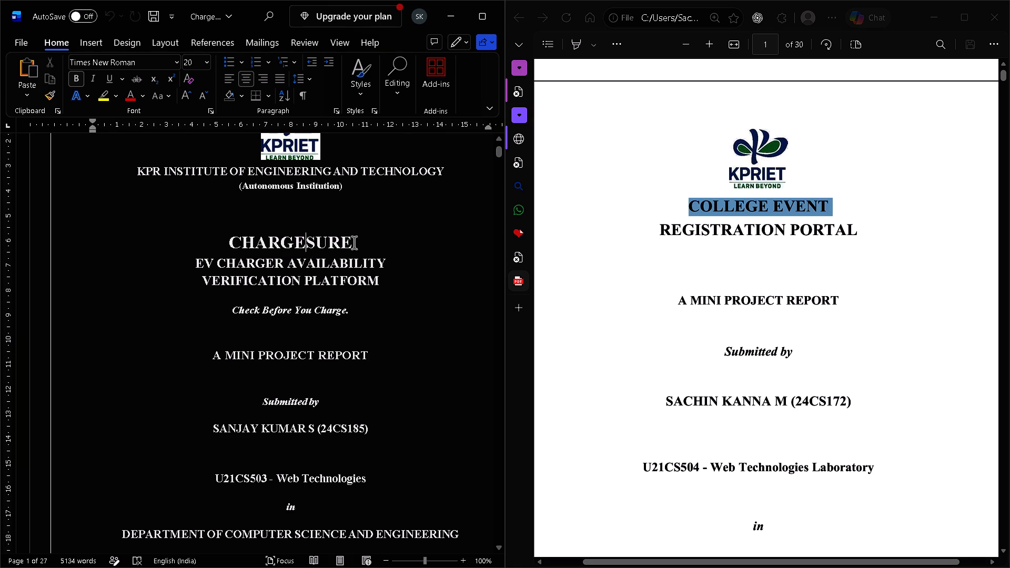
pyautogui.moveTo(354, 242); pyautogui.dragTo(247, 244)
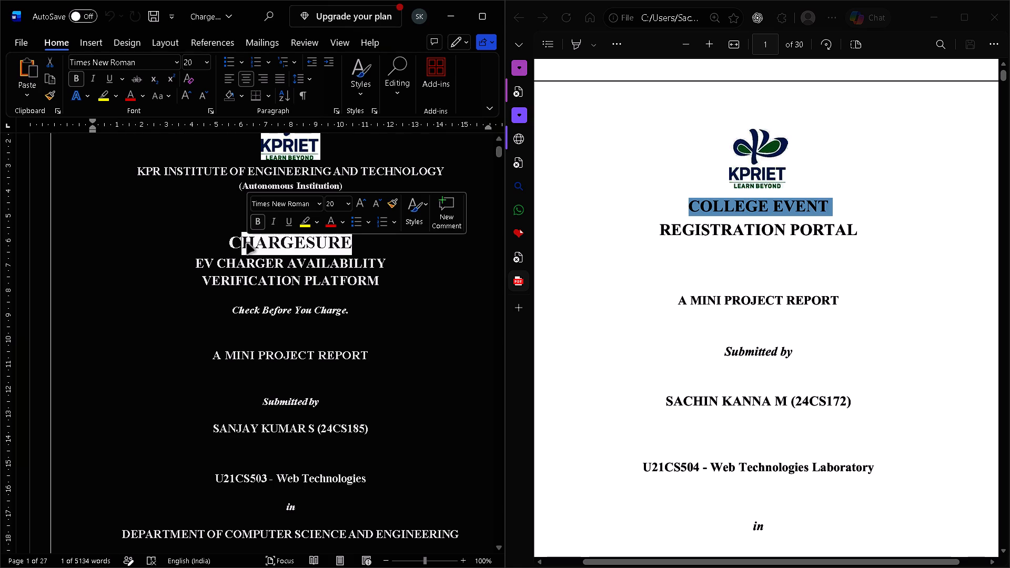
pyautogui.press('BackSpace')
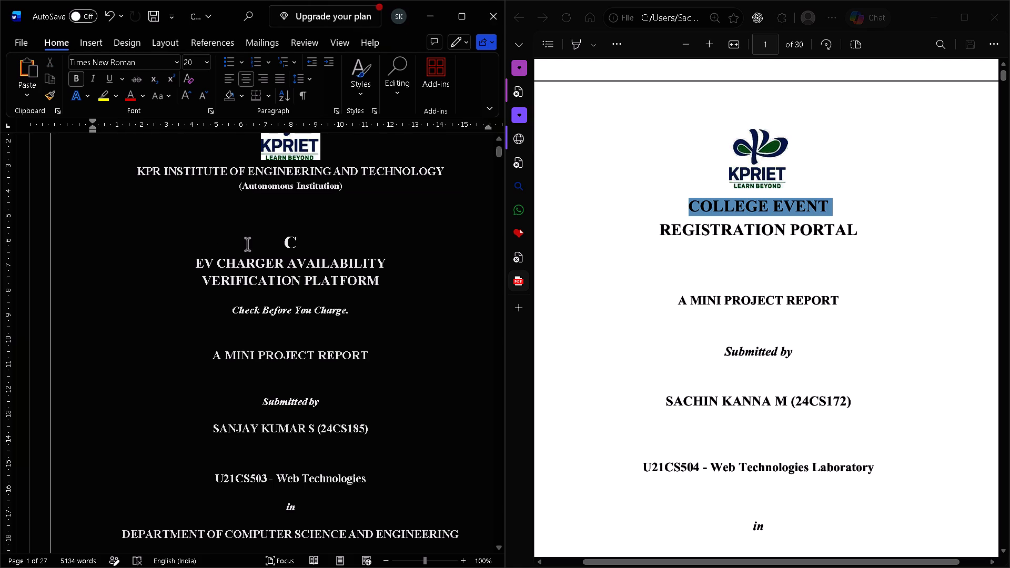
pyautogui.hotkey('ctrl', 'v')
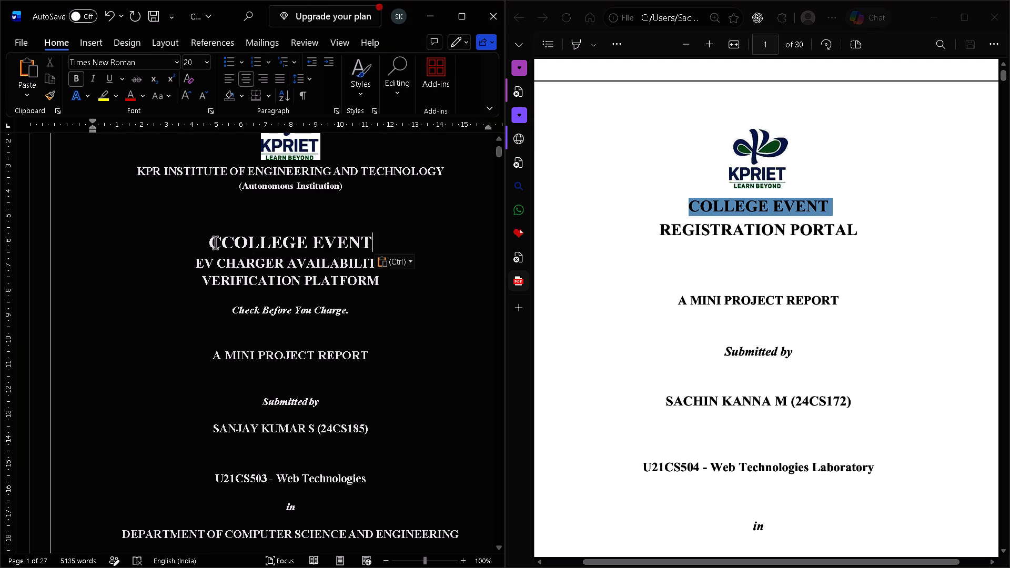
pyautogui.click(222, 243)
pyautogui.press('BackSpace')
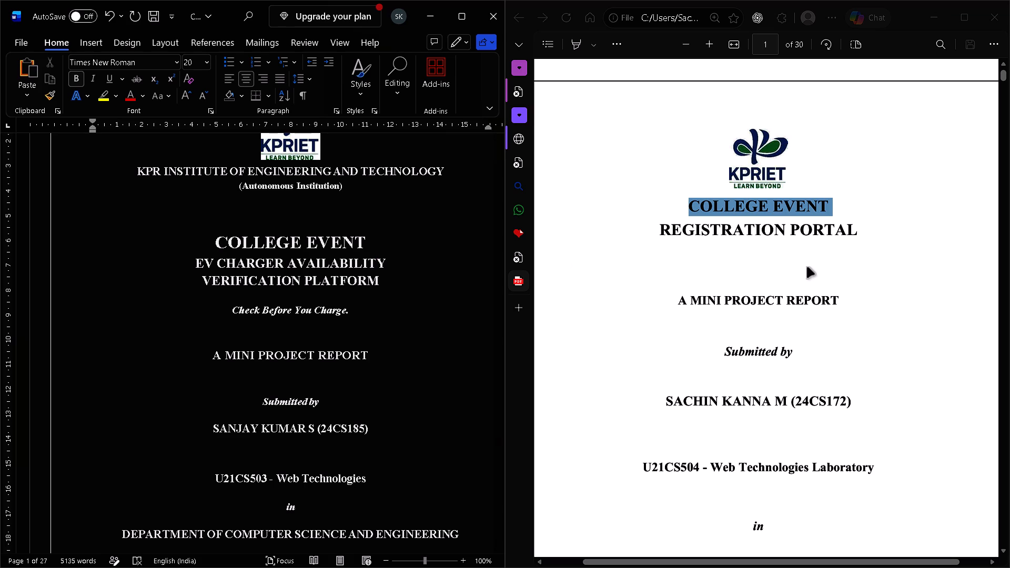
# Copy REGISTRATION PORTAL from the PDF cover and replace the two-line EV charger subtitle in Word with it, on its own line.
pyautogui.moveTo(855, 234); pyautogui.dragTo(802, 234)
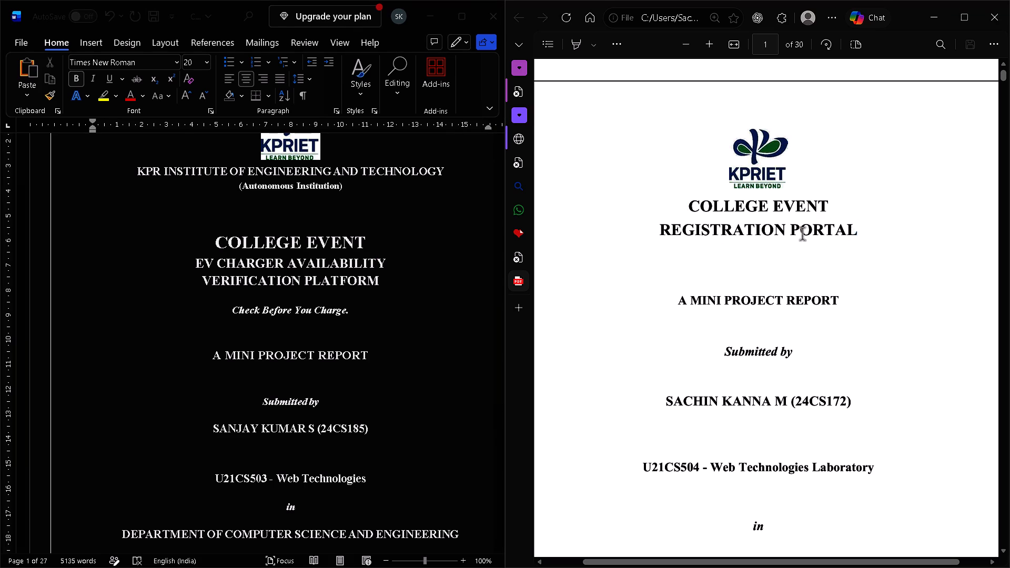
pyautogui.moveTo(802, 234); pyautogui.dragTo(649, 227)
pyautogui.hotkey('ctrl', 'c')
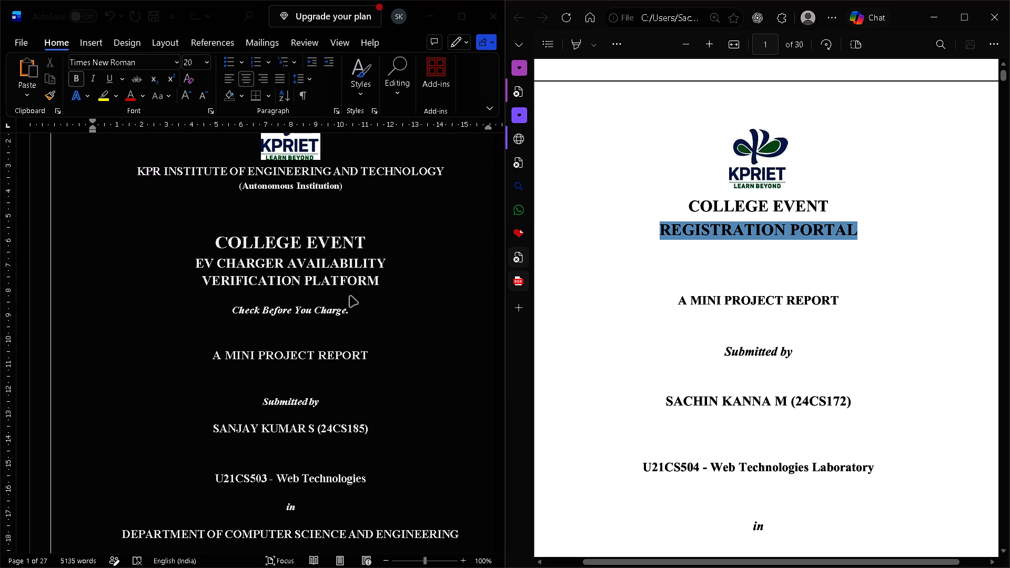
pyautogui.click(379, 283)
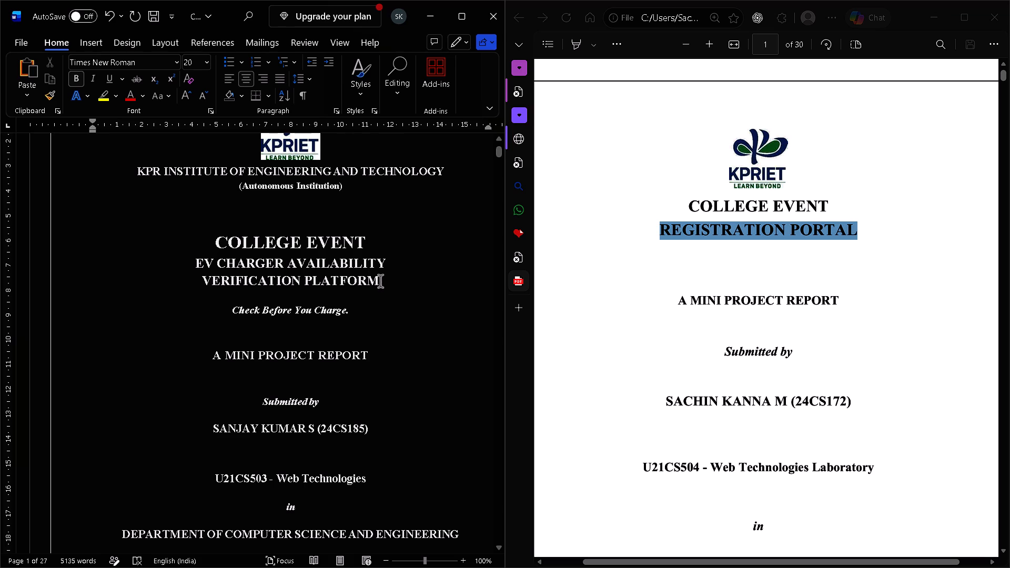
pyautogui.moveTo(380, 281); pyautogui.dragTo(174, 257)
pyautogui.hotkey('ctrl', 'v')
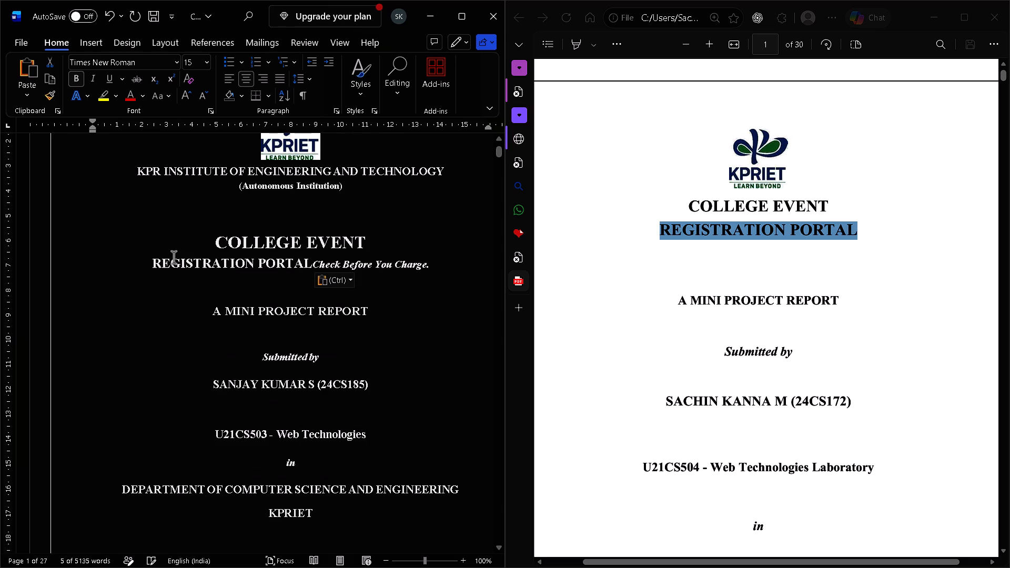
pyautogui.press('Return')
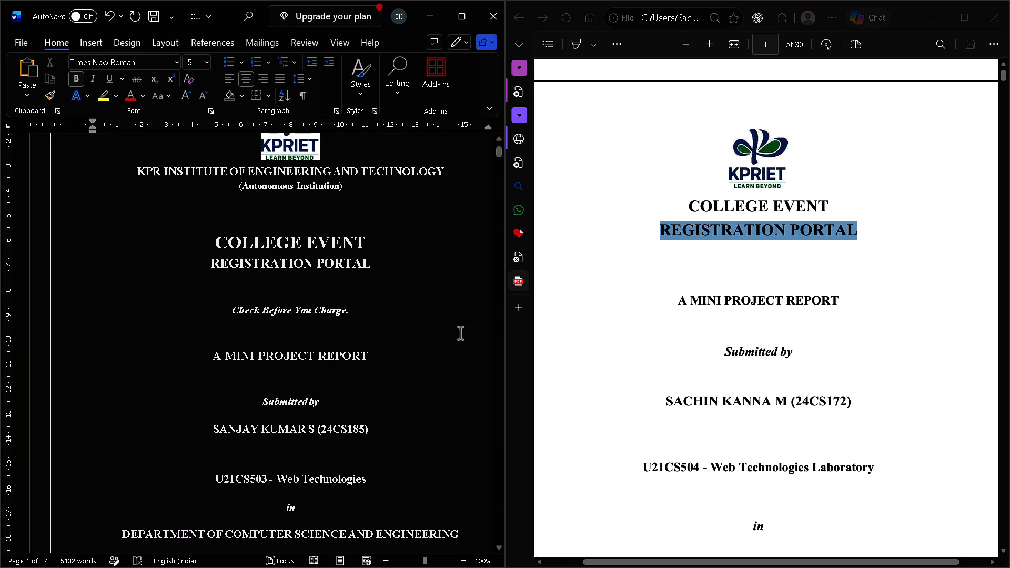
# Delete the tagline "Check Before You Charge." from the cover page.
pyautogui.scroll(-1, 402, 330)
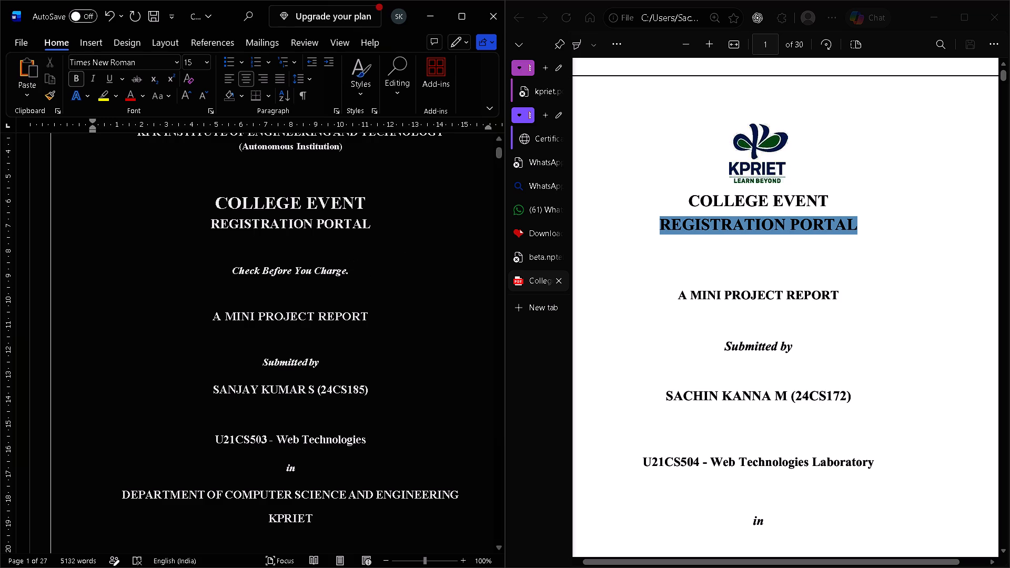
pyautogui.moveTo(352, 268); pyautogui.dragTo(238, 269)
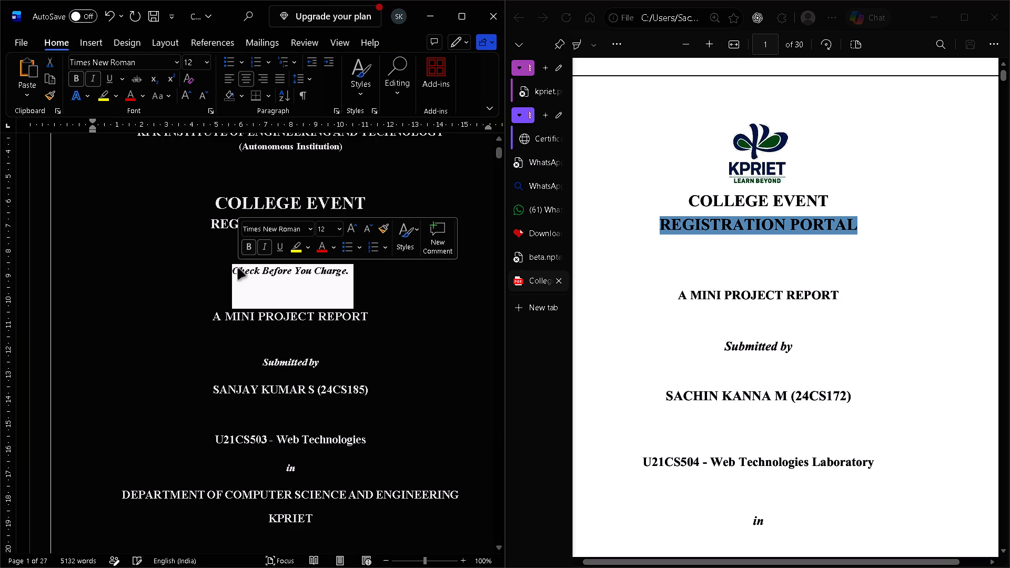
pyautogui.press('BackSpace')
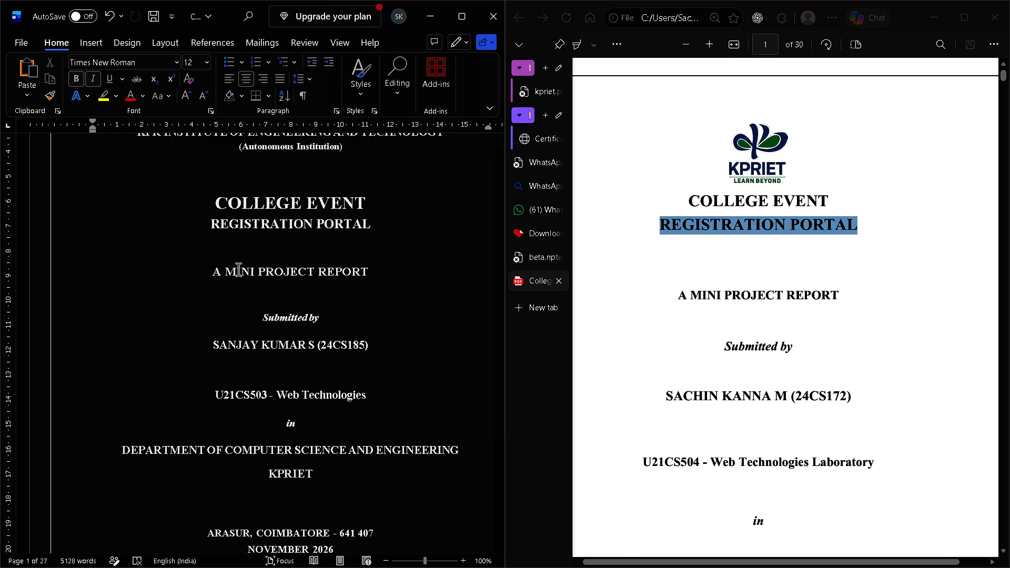
# Add one blank line below REGISTRATION PORTAL, before A MINI PROJECT REPORT.
pyautogui.click(312, 241)
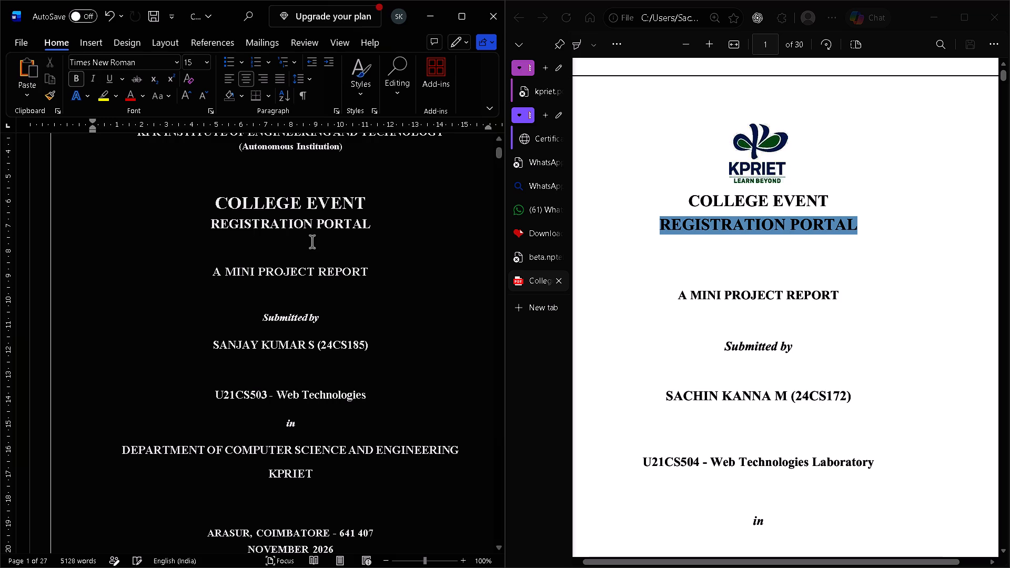
pyautogui.click(396, 226)
pyautogui.scroll(5, 396, 226)
pyautogui.scroll(-3, 396, 226)
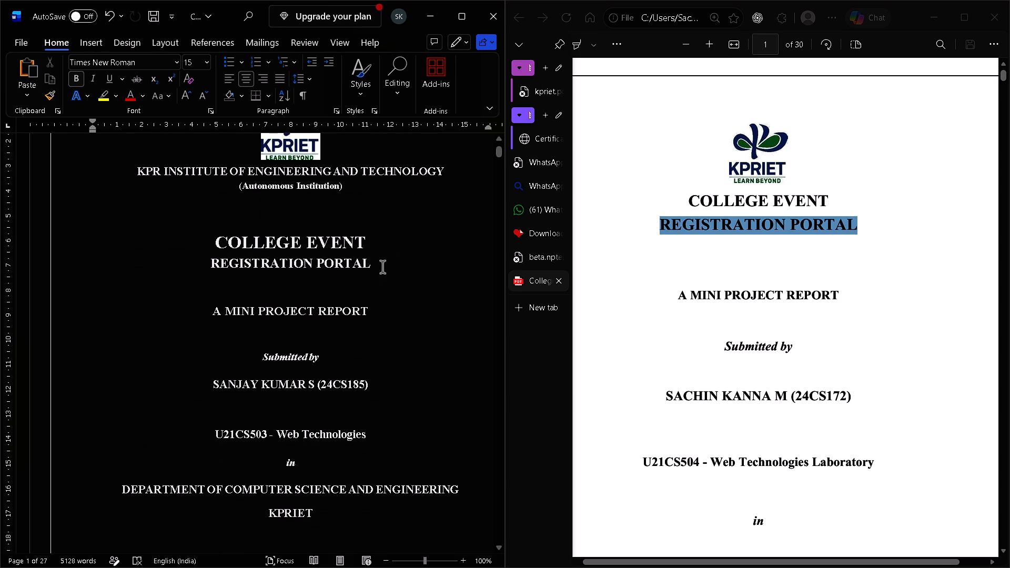
pyautogui.press('Return')
pyautogui.press('BackSpace')
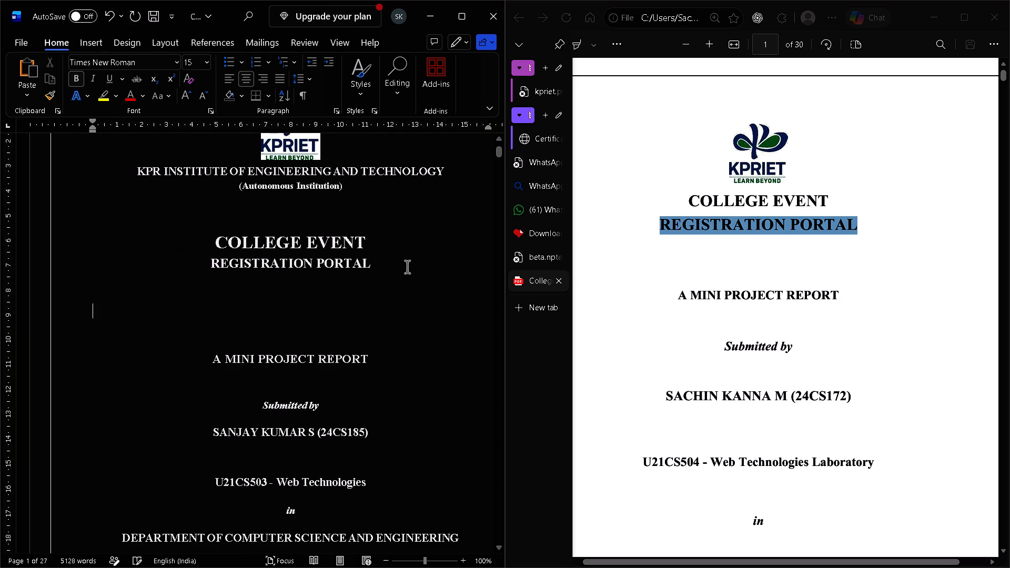
pyautogui.press('BackSpace')
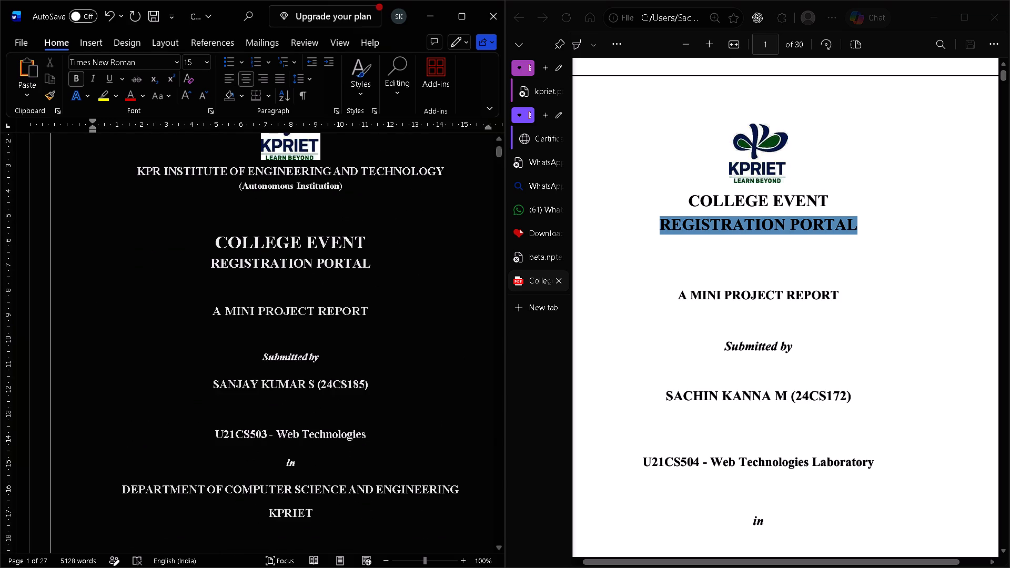
pyautogui.press('Return')
# Change the student's roll number under Submitted by on the Word cover to match the one on the PDF cover.
pyautogui.scroll(-3, 451, 333)
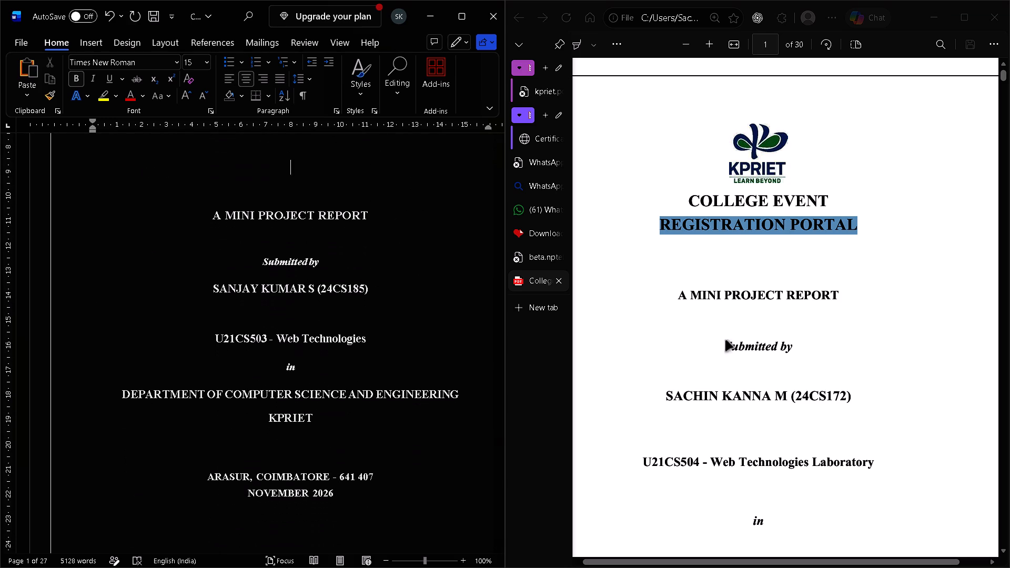
pyautogui.scroll(-1, 392, 371)
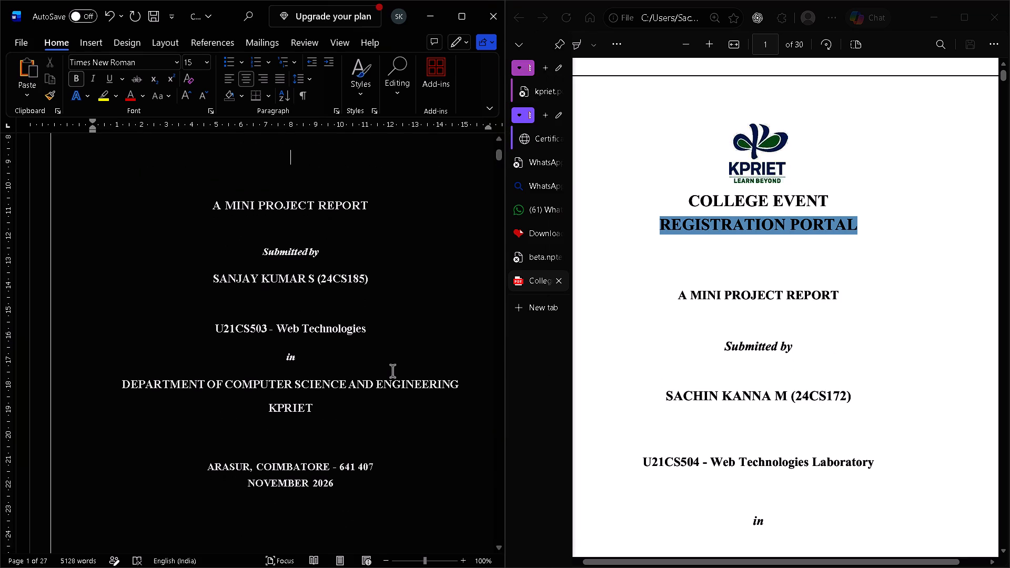
pyautogui.click(363, 279)
pyautogui.press('BackSpace')
pyautogui.press('BackSpace')
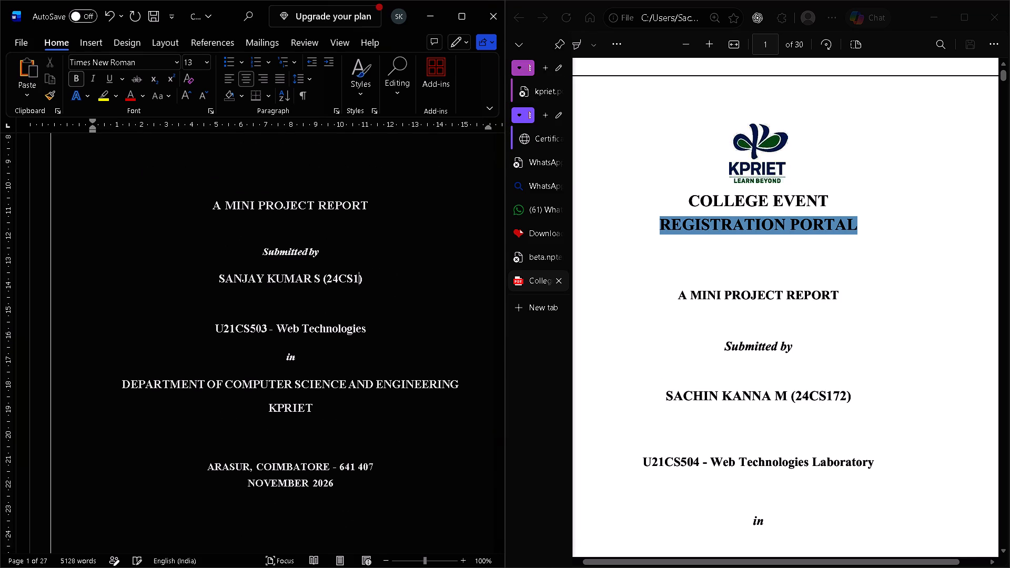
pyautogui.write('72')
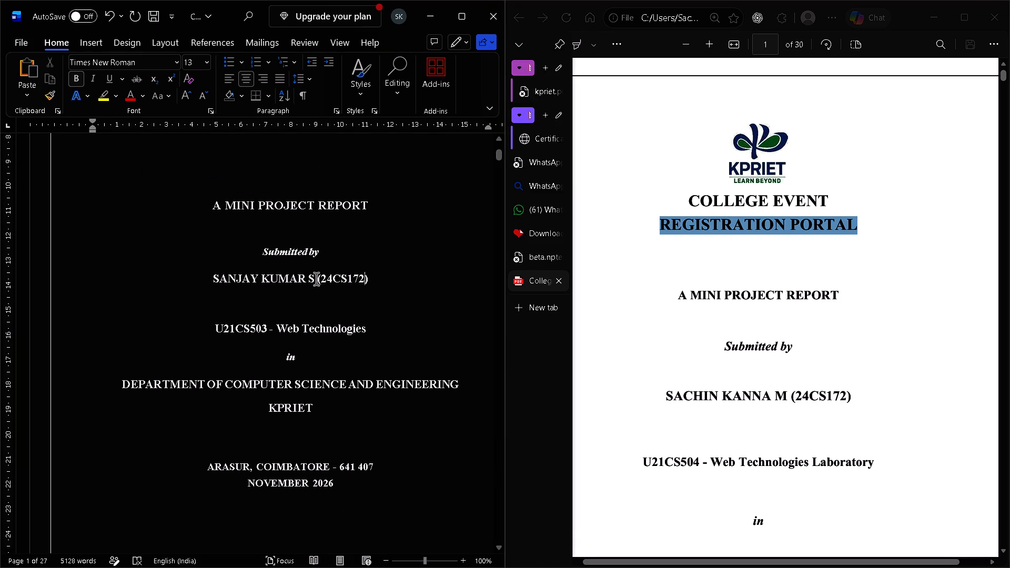
# Replace the student's name under Submitted by with the name on the PDF cover, in capitals with a space before the roll number.
pyautogui.click(316, 279)
pyautogui.press('BackSpace')
pyautogui.press('BackSpace')
pyautogui.press('BackSpace')
pyautogui.press('BackSpace')
pyautogui.press('BackSpace')
pyautogui.press('BackSpace')
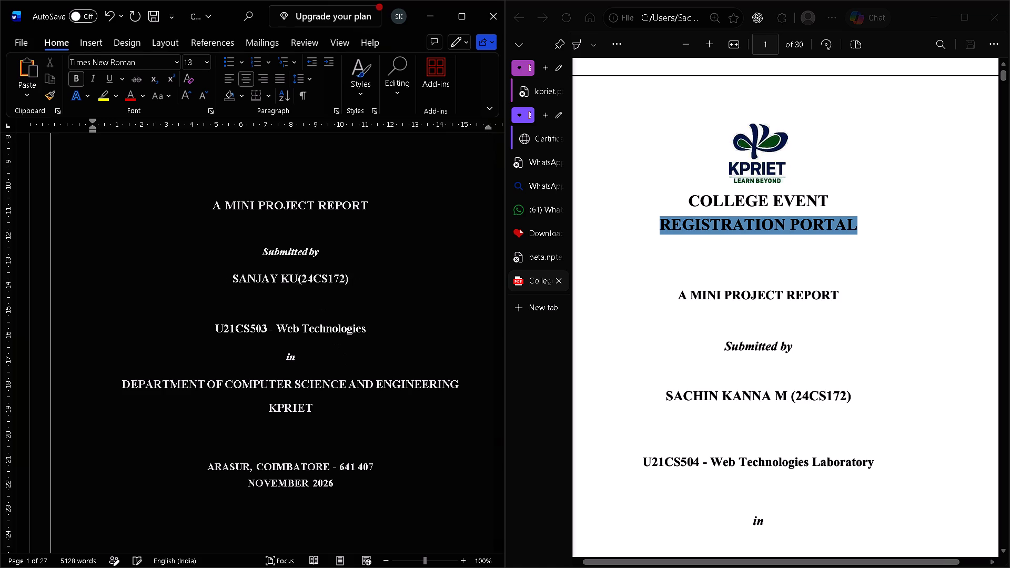
pyautogui.press('BackSpace')
pyautogui.press('BackSpace')
pyautogui.press('BackSpace')
pyautogui.press('BackSpace')
pyautogui.press('BackSpace')
pyautogui.press('BackSpace')
pyautogui.press('BackSpace')
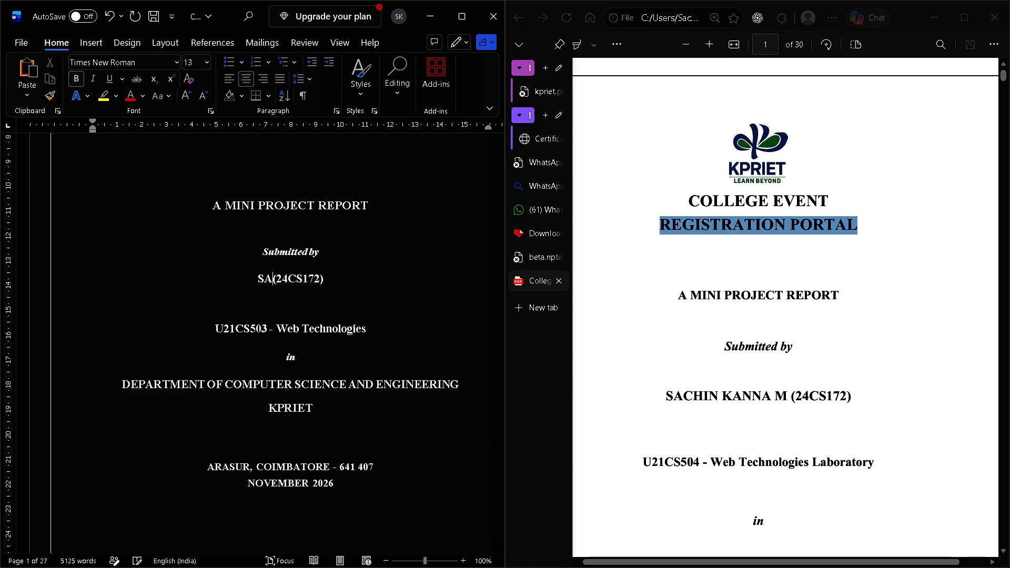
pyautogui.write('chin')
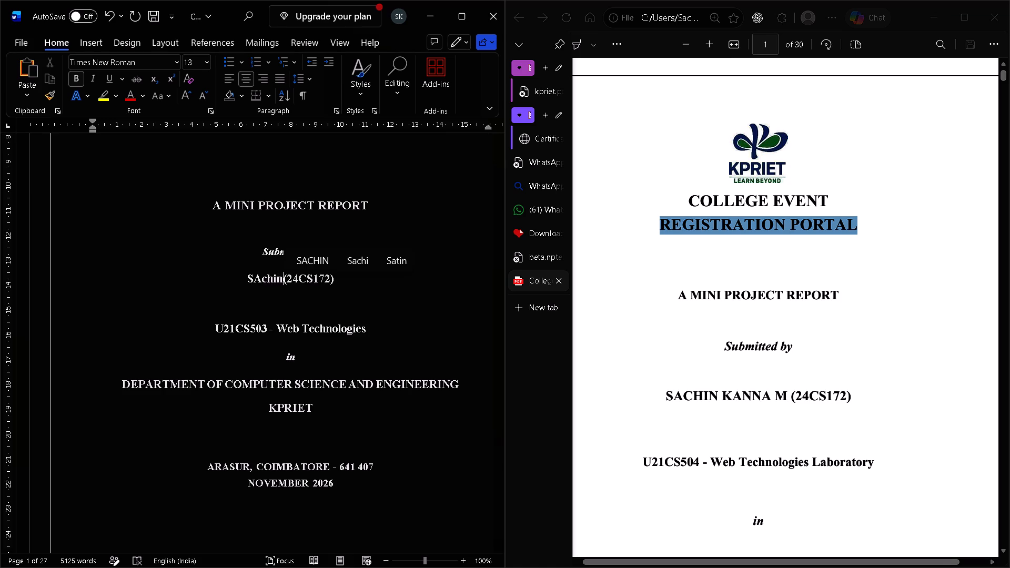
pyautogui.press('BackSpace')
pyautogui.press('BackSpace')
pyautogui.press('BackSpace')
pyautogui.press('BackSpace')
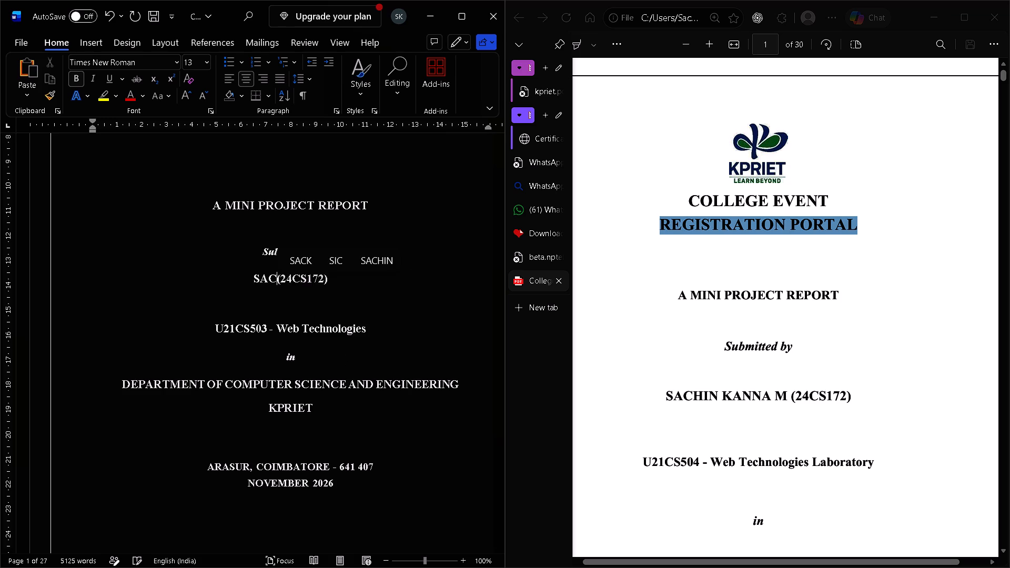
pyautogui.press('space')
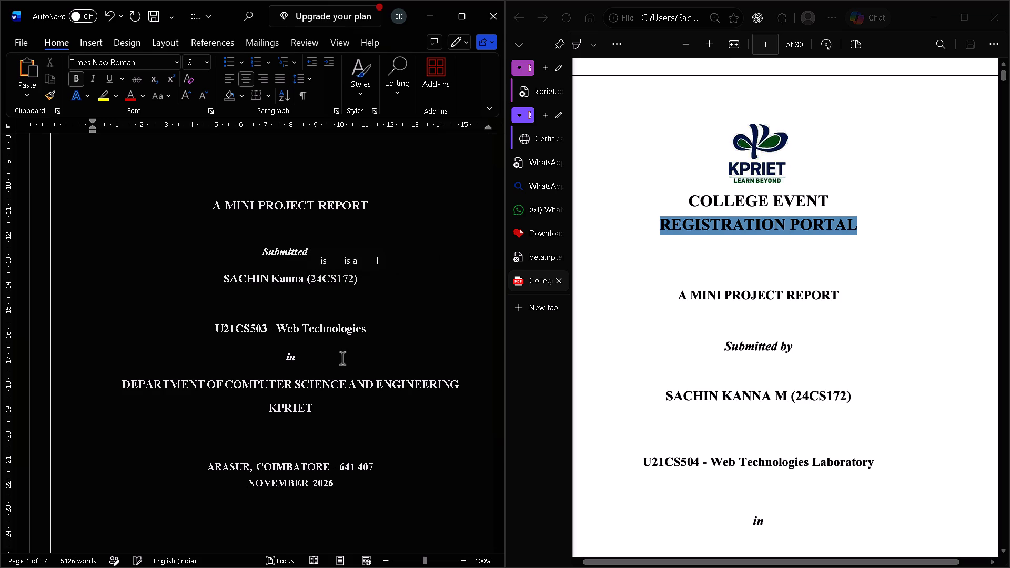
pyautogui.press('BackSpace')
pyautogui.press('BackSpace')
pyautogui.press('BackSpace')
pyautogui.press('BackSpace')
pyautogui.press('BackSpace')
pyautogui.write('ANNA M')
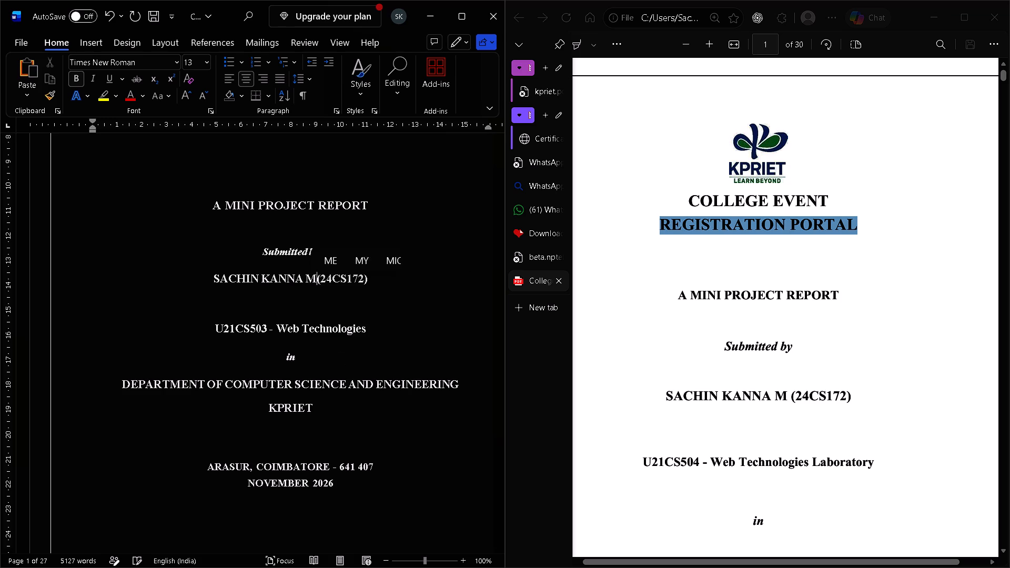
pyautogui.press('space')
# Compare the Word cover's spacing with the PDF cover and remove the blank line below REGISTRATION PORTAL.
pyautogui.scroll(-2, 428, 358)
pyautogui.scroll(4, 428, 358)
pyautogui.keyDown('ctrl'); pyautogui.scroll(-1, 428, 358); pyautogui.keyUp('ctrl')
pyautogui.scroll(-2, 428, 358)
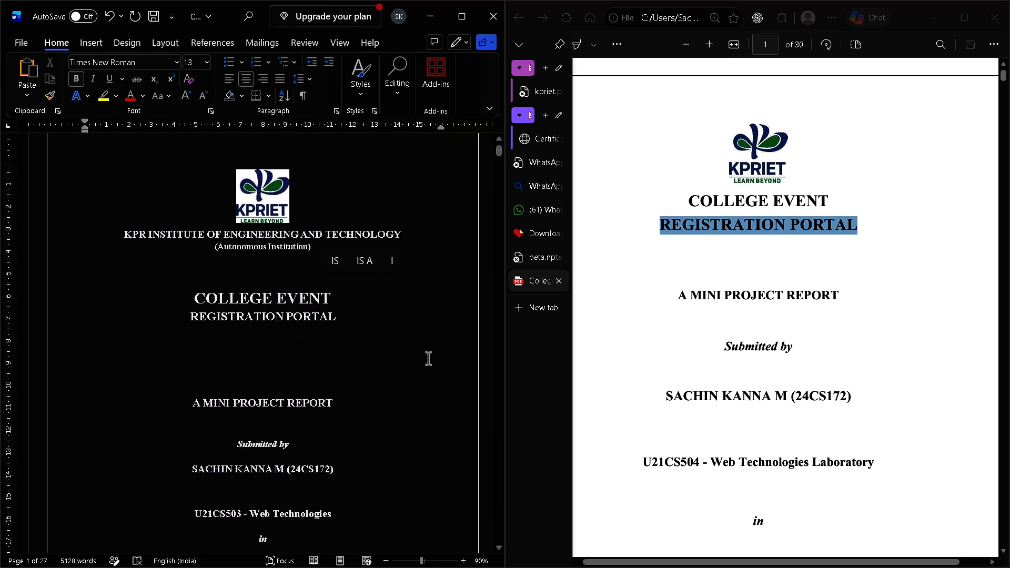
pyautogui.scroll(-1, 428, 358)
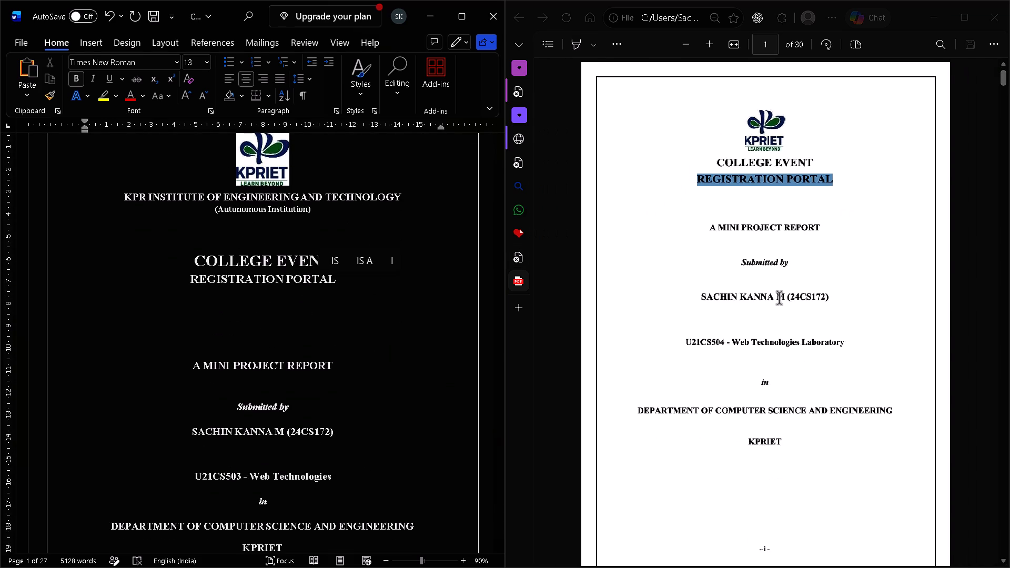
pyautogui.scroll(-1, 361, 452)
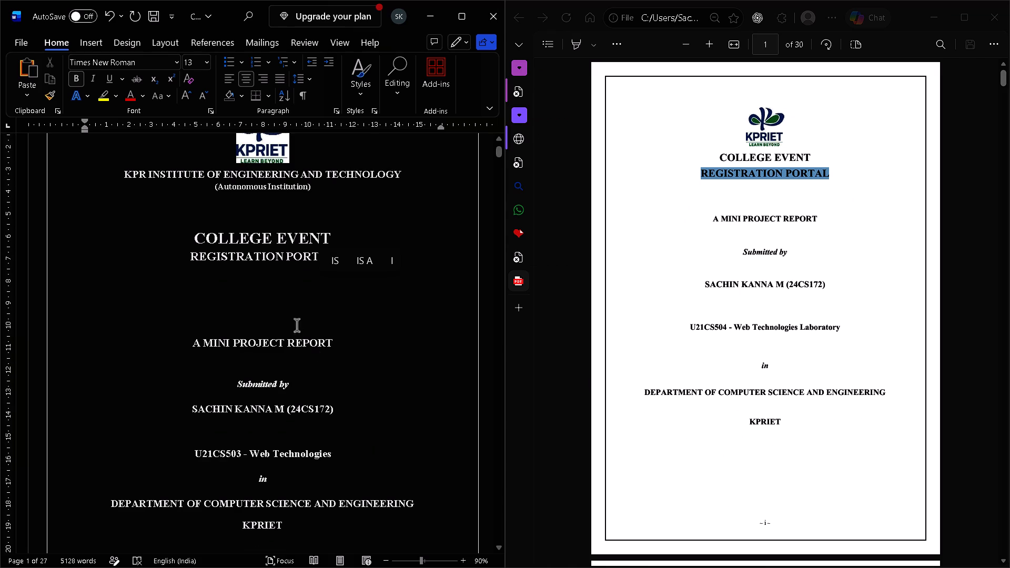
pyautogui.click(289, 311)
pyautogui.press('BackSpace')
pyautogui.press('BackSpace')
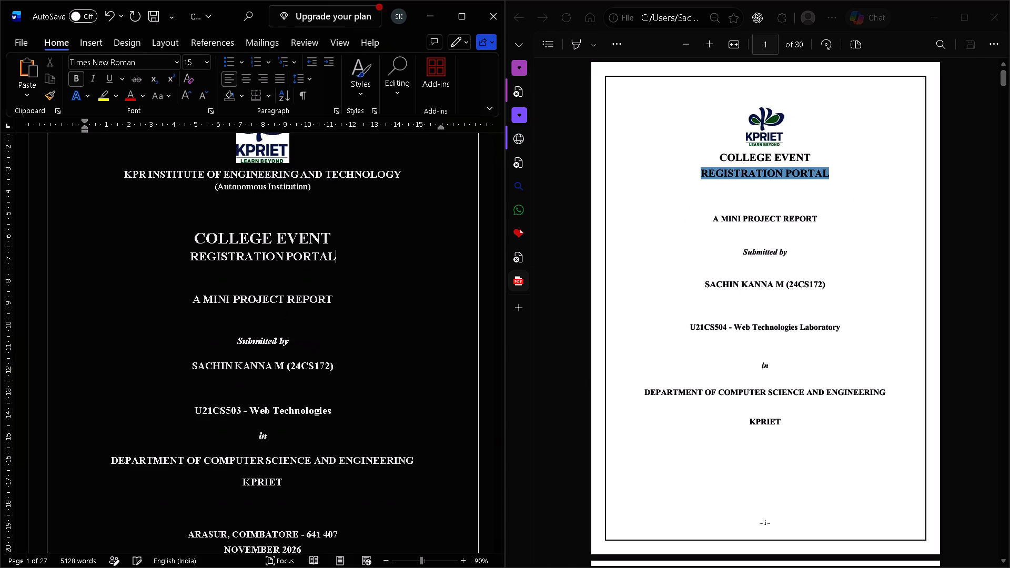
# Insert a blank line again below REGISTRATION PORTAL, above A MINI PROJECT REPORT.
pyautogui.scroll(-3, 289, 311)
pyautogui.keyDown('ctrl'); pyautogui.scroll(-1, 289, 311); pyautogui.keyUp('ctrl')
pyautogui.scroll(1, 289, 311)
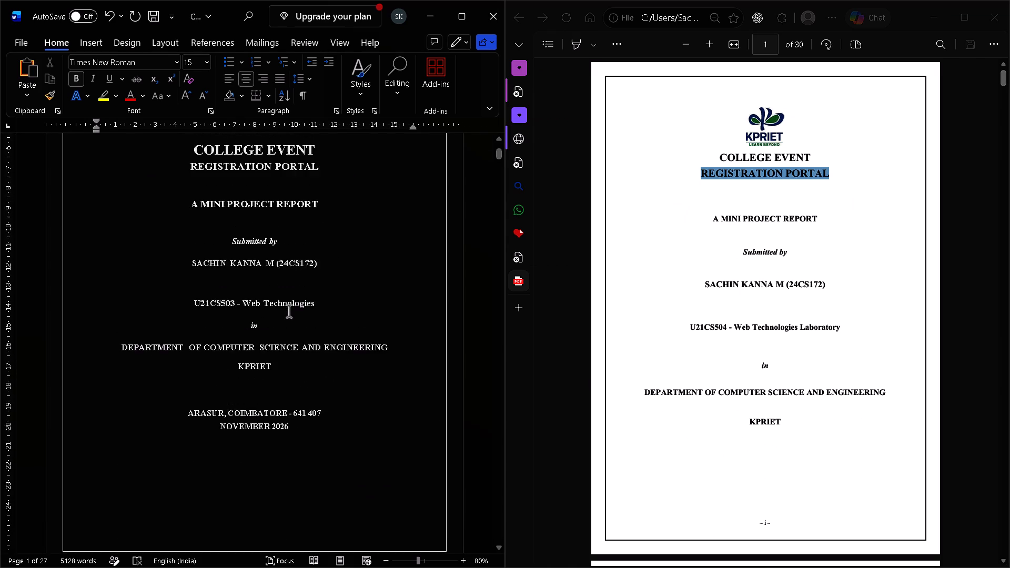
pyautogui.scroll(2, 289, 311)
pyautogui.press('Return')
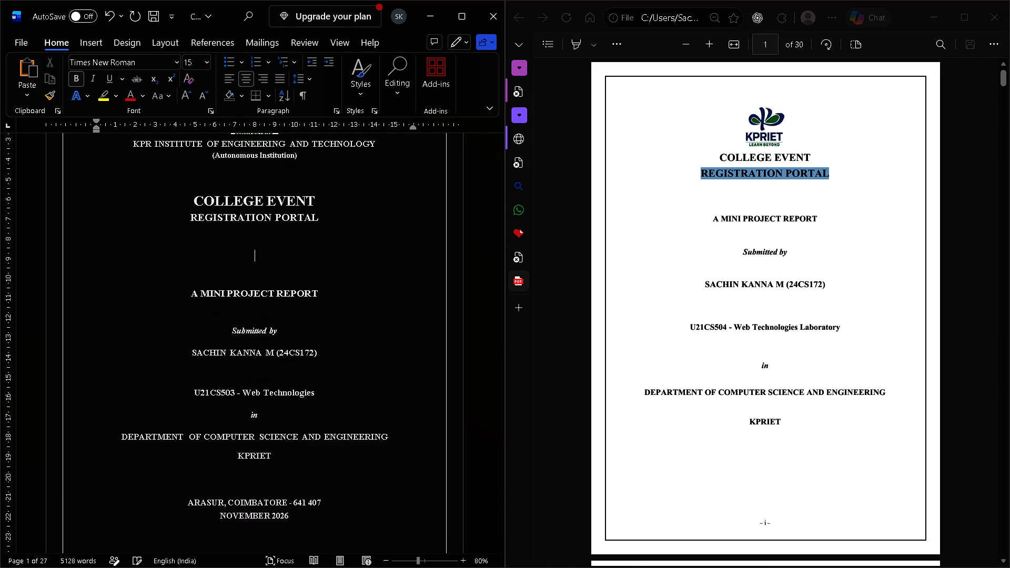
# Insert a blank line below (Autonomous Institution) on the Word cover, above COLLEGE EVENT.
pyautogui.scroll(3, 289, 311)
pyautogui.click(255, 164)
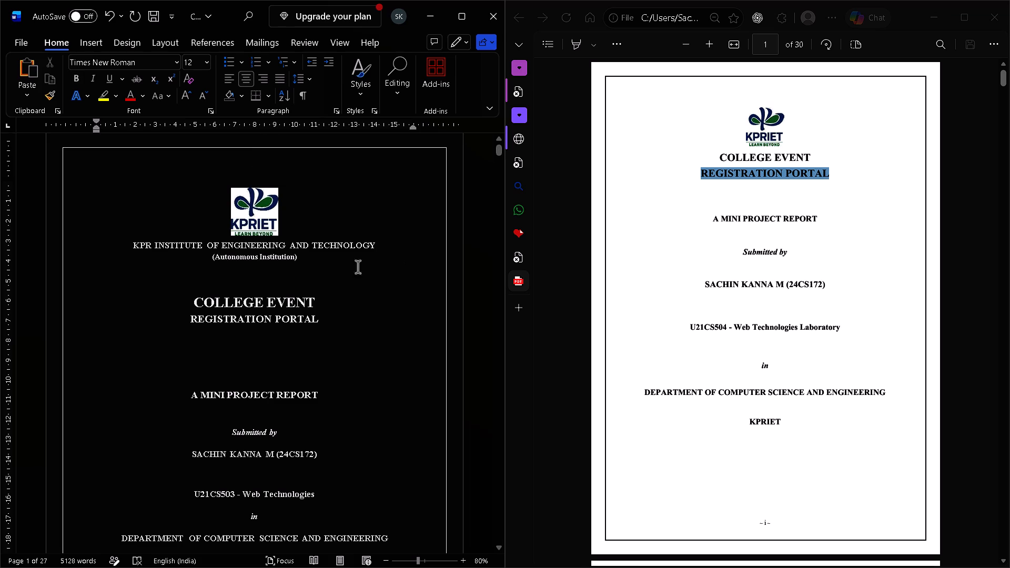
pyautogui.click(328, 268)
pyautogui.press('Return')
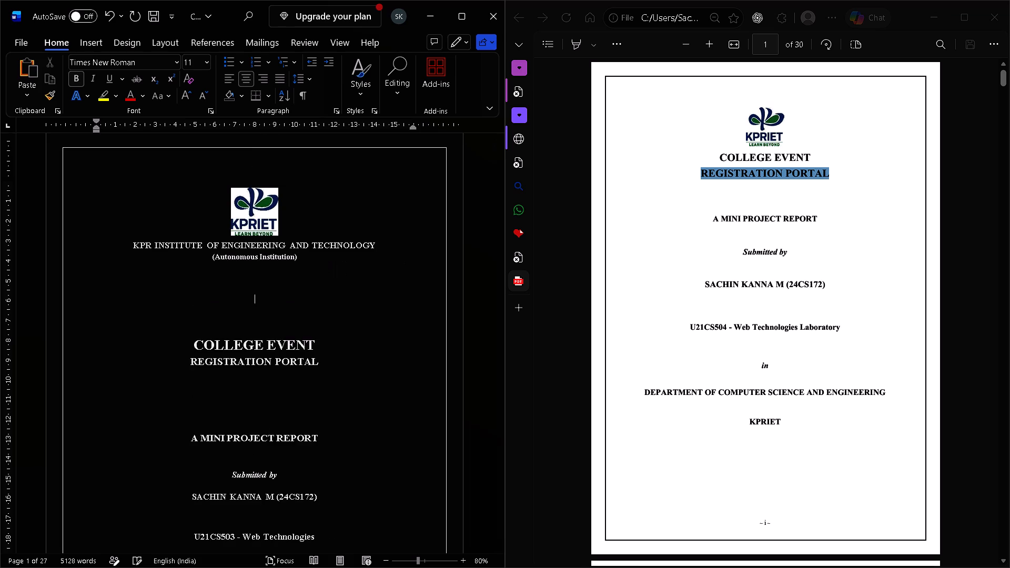
# Remove the blank line between REGISTRATION PORTAL and A MINI PROJECT REPORT on the Word cover.
pyautogui.scroll(-3, 328, 268)
pyautogui.click(274, 252)
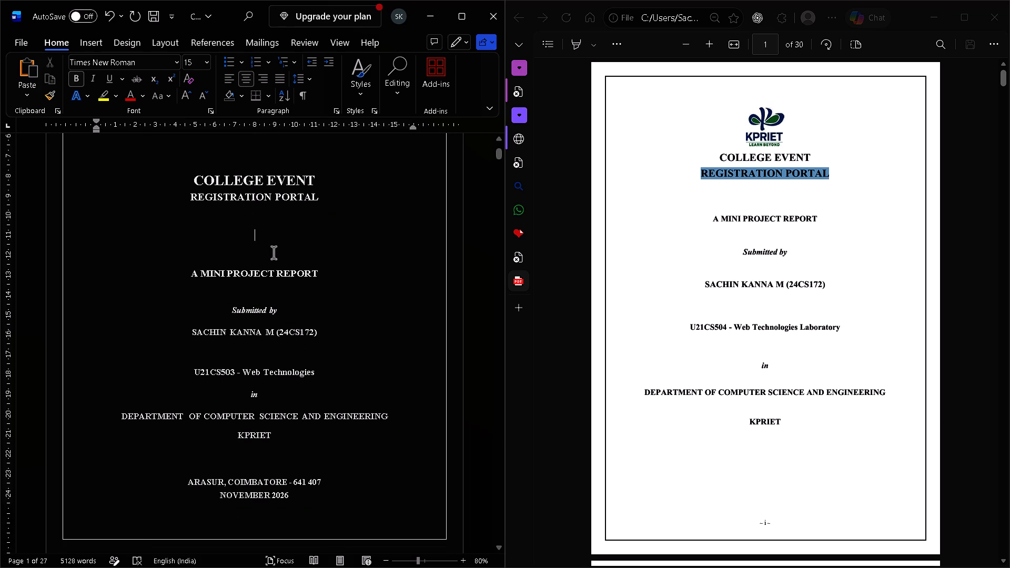
pyautogui.press('BackSpace')
pyautogui.press('BackSpace')
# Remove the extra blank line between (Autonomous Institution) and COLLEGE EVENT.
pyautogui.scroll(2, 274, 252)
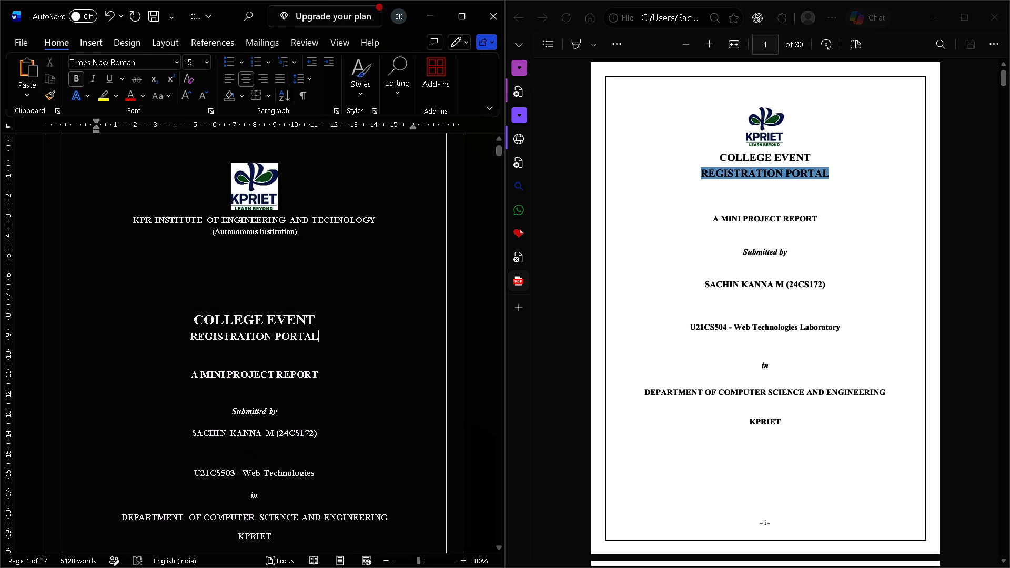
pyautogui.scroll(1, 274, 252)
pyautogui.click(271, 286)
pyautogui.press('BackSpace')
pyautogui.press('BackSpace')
# Insert a blank line after the word "in" on the Word cover, above DEPARTMENT OF COMPUTER SCIENCE AND ENGINEERING.
pyautogui.scroll(-4, 271, 286)
pyautogui.keyDown('ctrl'); pyautogui.scroll(-2, 271, 286); pyautogui.keyUp('ctrl')
pyautogui.scroll(1, 271, 286)
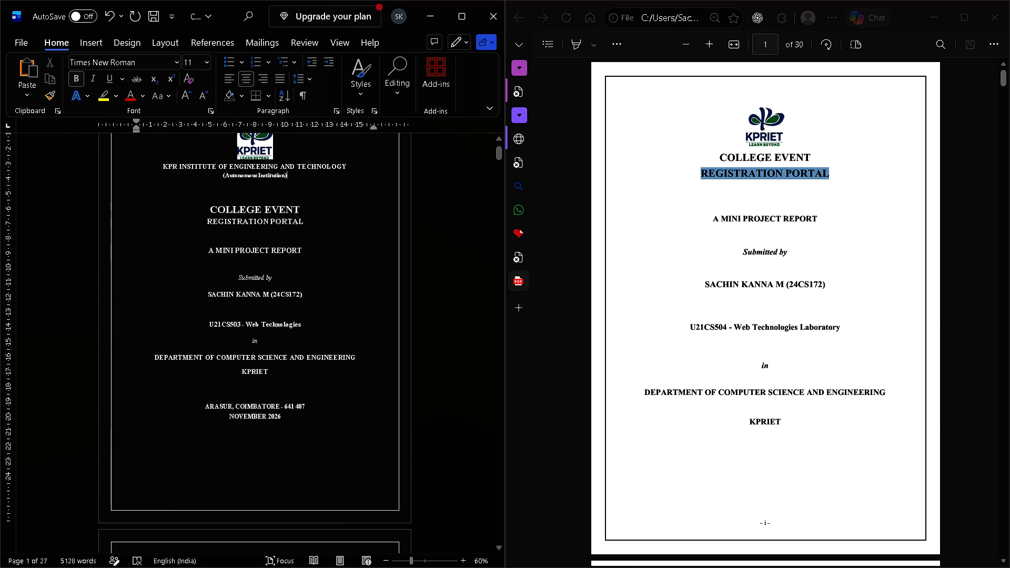
pyautogui.scroll(3, 271, 286)
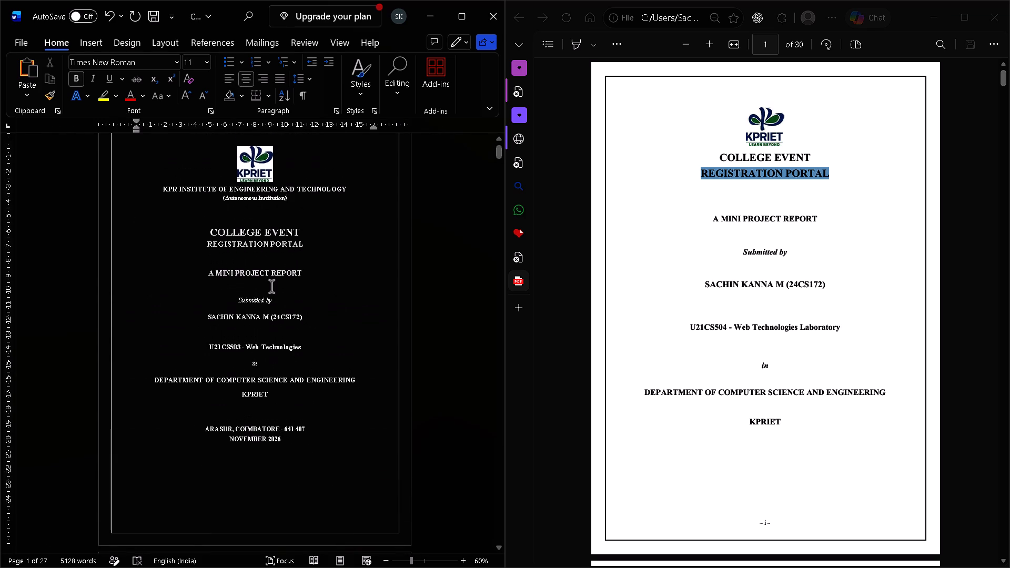
pyautogui.click(322, 344)
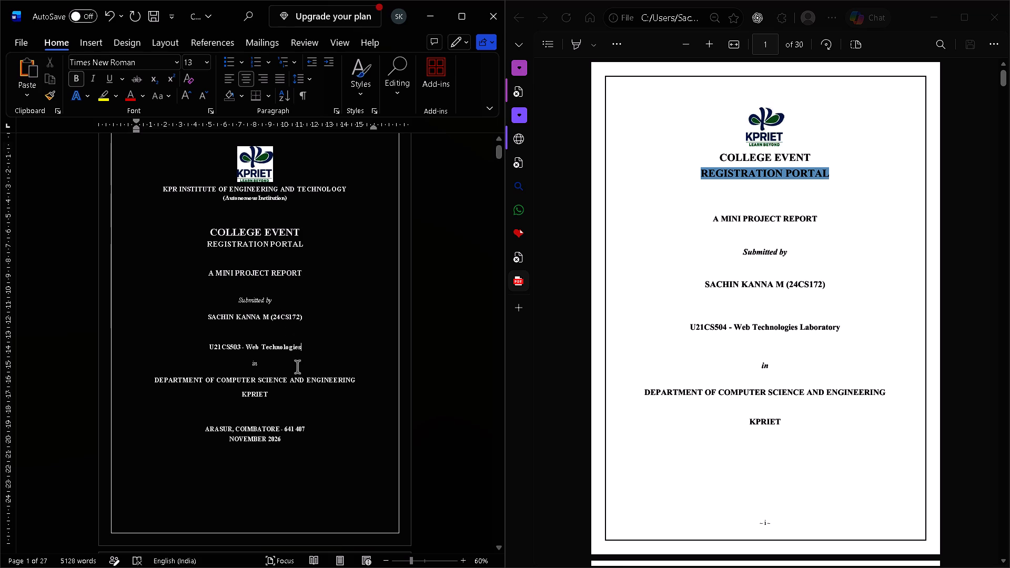
pyautogui.click(296, 367)
pyautogui.press('Return')
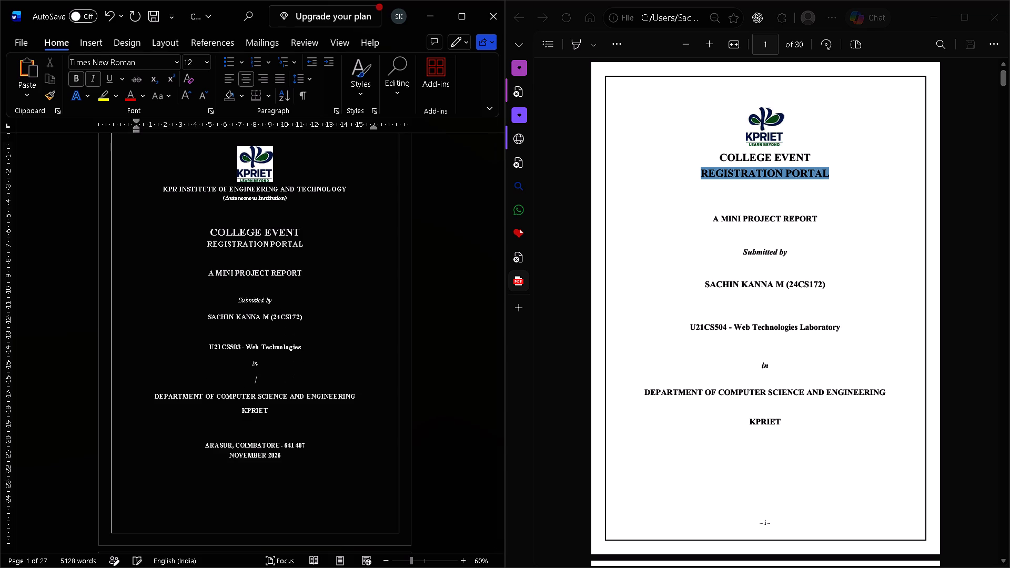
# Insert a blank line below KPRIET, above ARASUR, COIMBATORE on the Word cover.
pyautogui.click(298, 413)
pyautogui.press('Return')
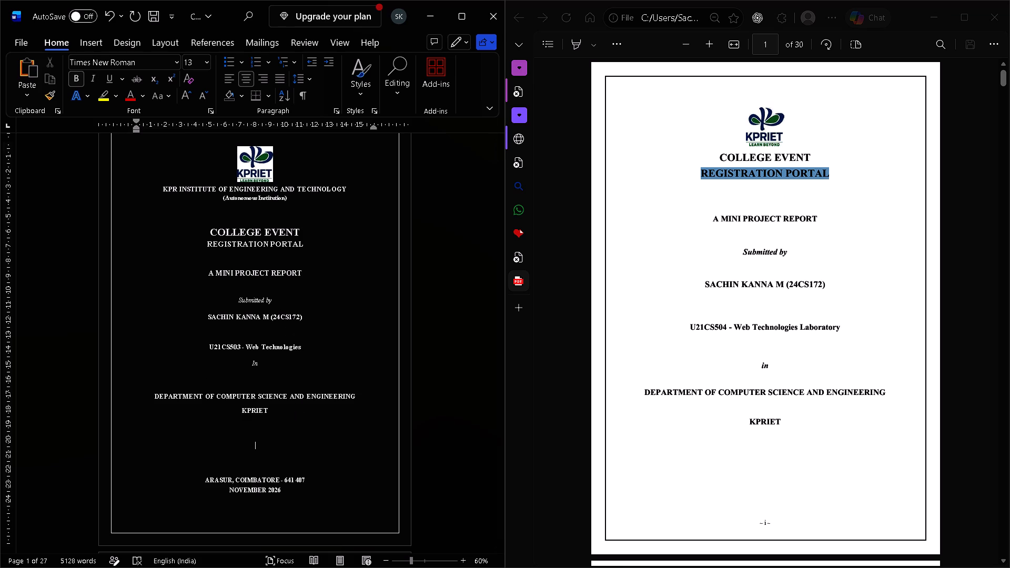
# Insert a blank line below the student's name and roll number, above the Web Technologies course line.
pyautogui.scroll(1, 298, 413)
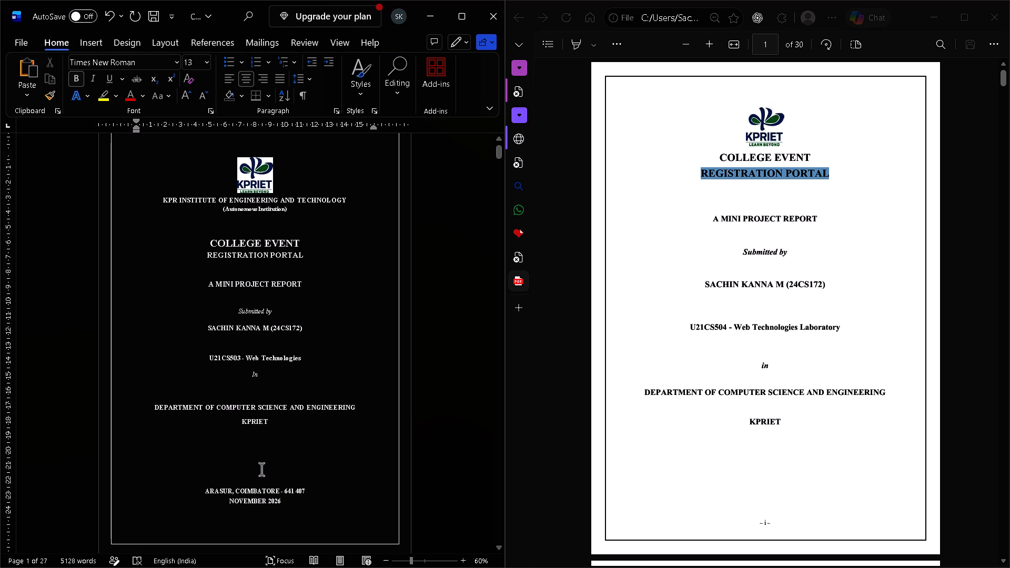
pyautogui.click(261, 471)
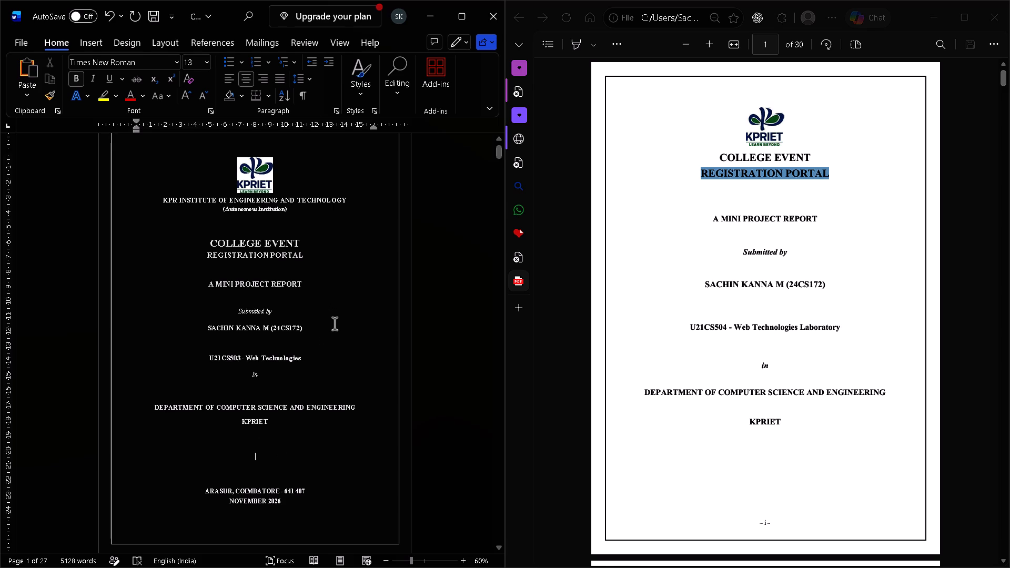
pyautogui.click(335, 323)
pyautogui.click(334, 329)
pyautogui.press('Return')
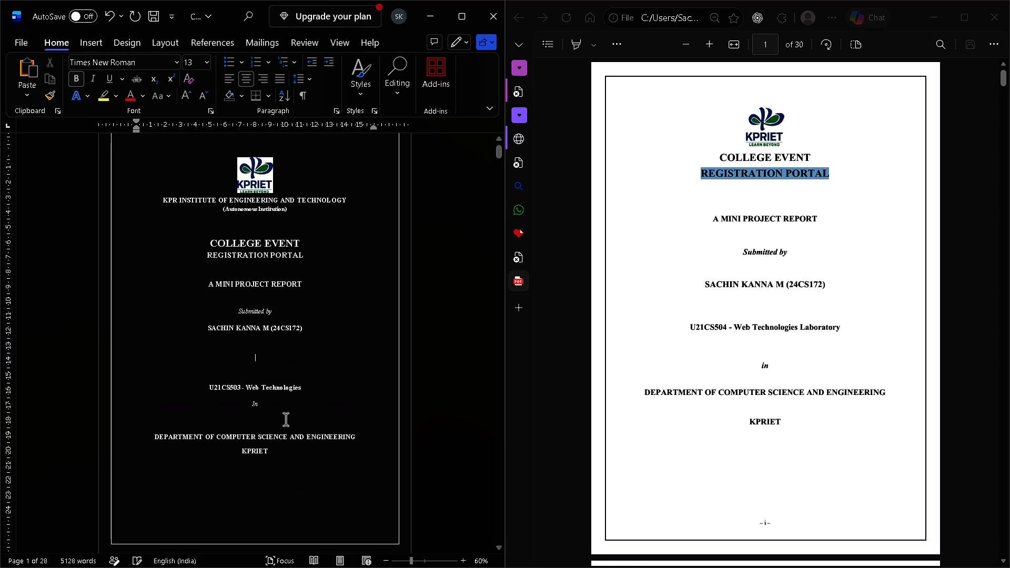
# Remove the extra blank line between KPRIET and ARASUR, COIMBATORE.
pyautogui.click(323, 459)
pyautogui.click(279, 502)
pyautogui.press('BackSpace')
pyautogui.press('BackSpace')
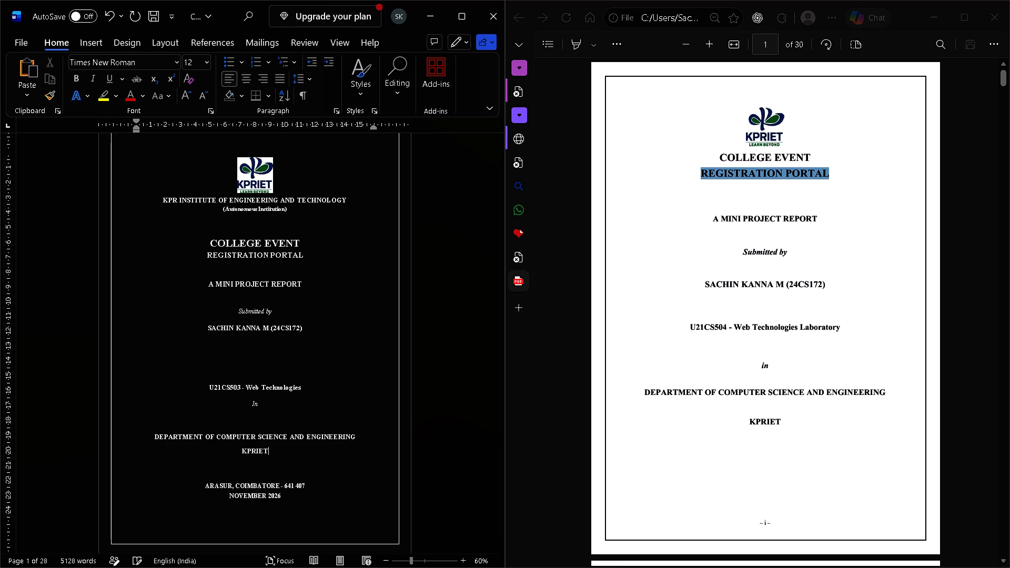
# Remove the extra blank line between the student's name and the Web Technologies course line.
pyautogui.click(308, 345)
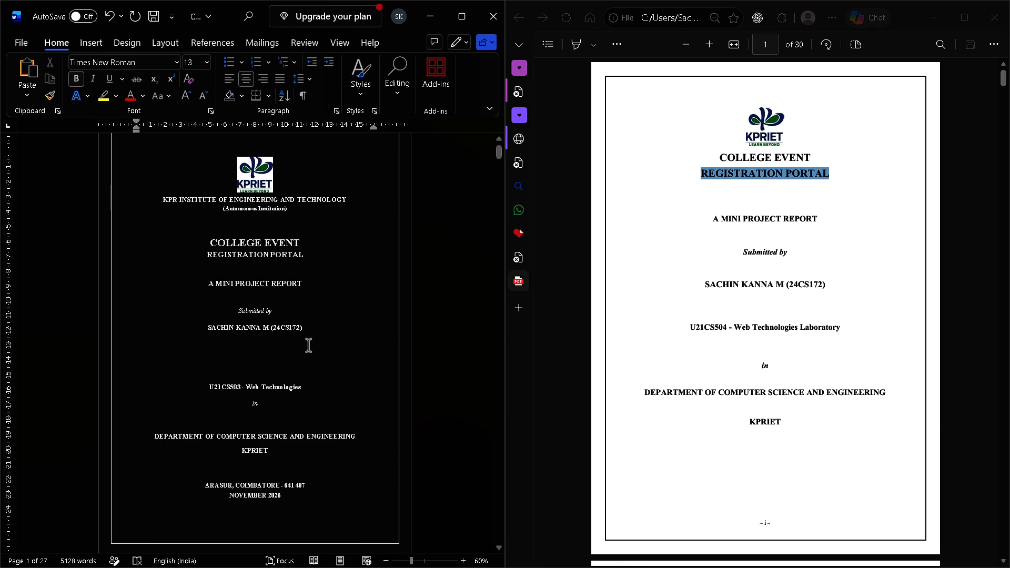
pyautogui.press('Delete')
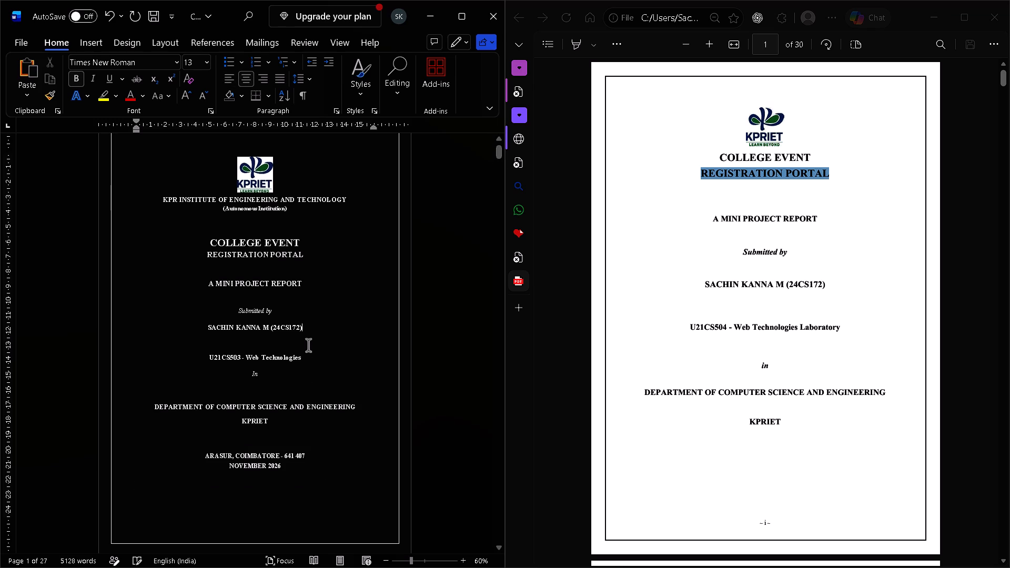
# Review the Word cover's layout against the PDF cover and examine the Bonafide Certificate page that follows it.
pyautogui.scroll(1, 308, 345)
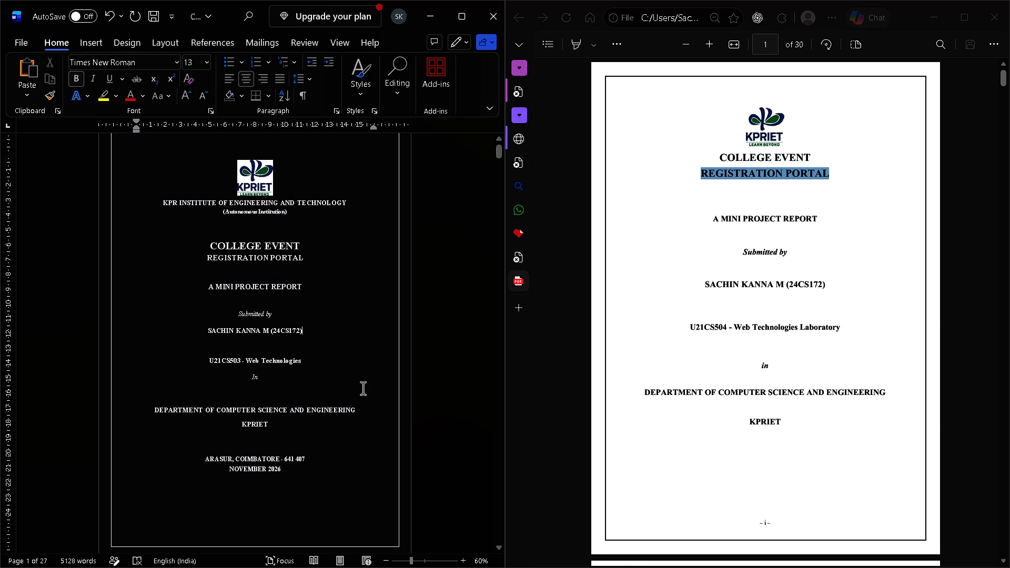
pyautogui.scroll(2, 363, 447)
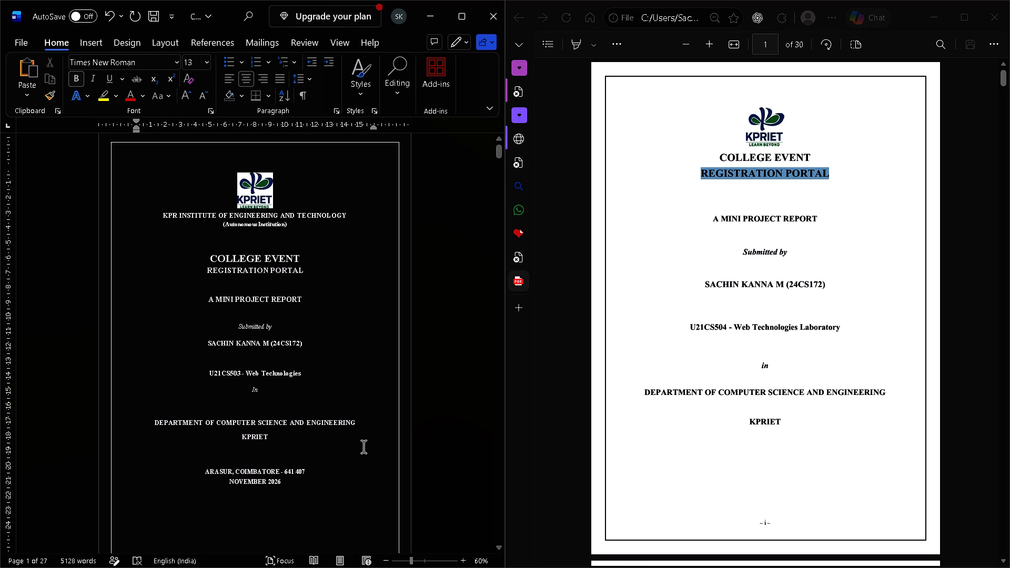
pyautogui.scroll(-4, 363, 447)
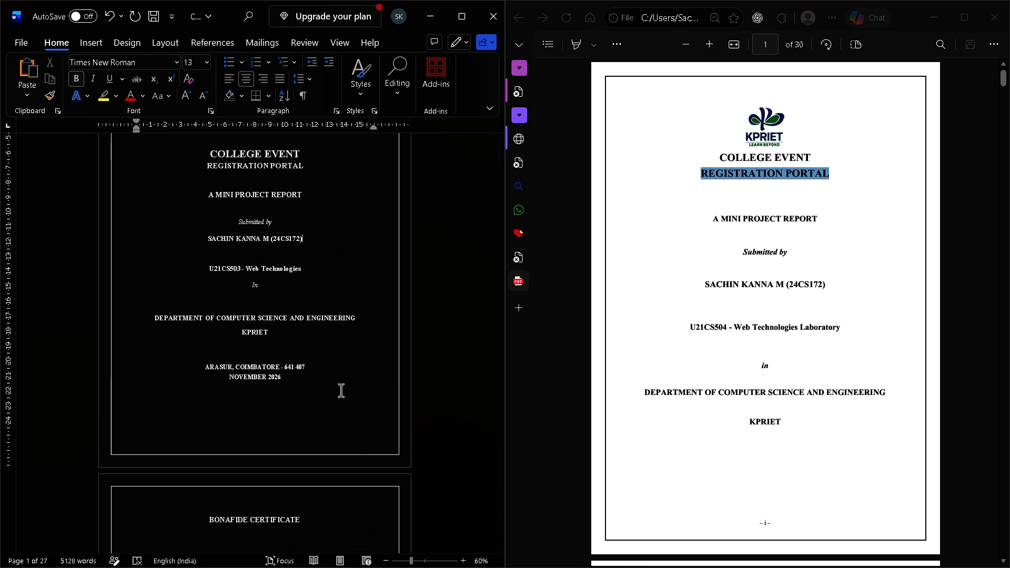
pyautogui.scroll(-5, 341, 390)
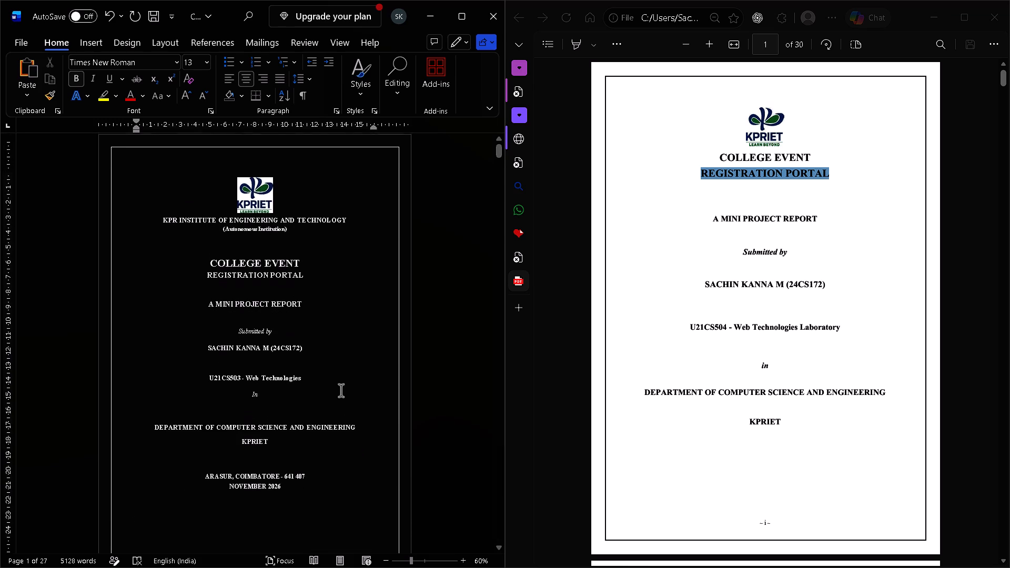
pyautogui.scroll(-5, 341, 390)
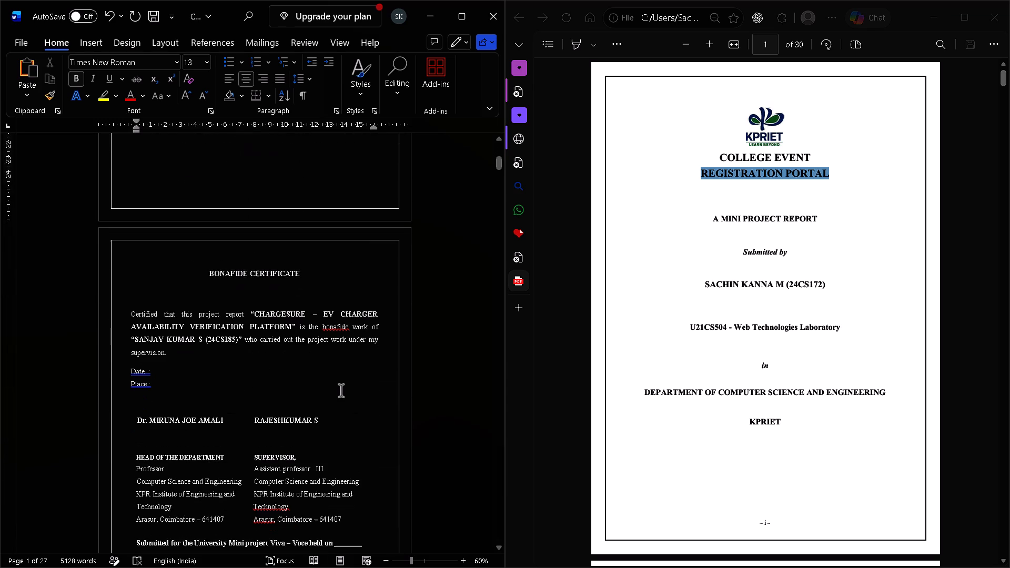
pyautogui.scroll(-2, 341, 390)
pyautogui.scroll(10, 341, 390)
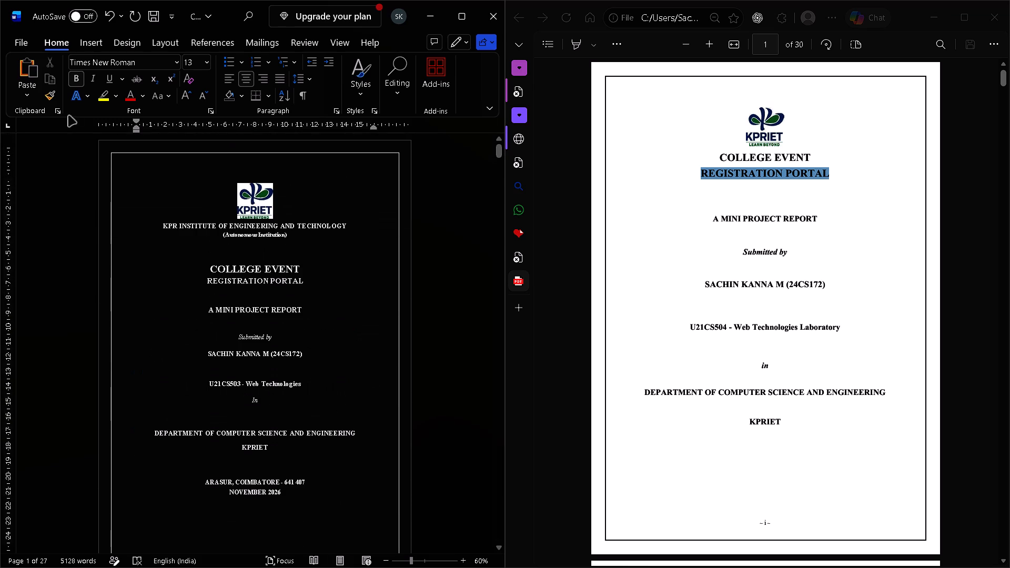
pyautogui.scroll(-5, 400, 312)
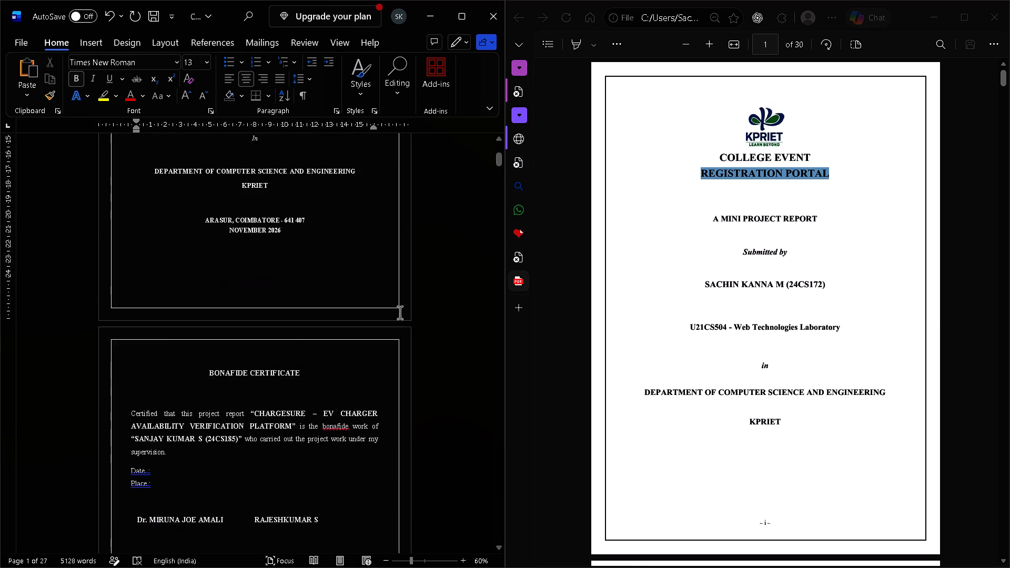
pyautogui.scroll(-2, 400, 312)
pyautogui.scroll(-1, 205, 329)
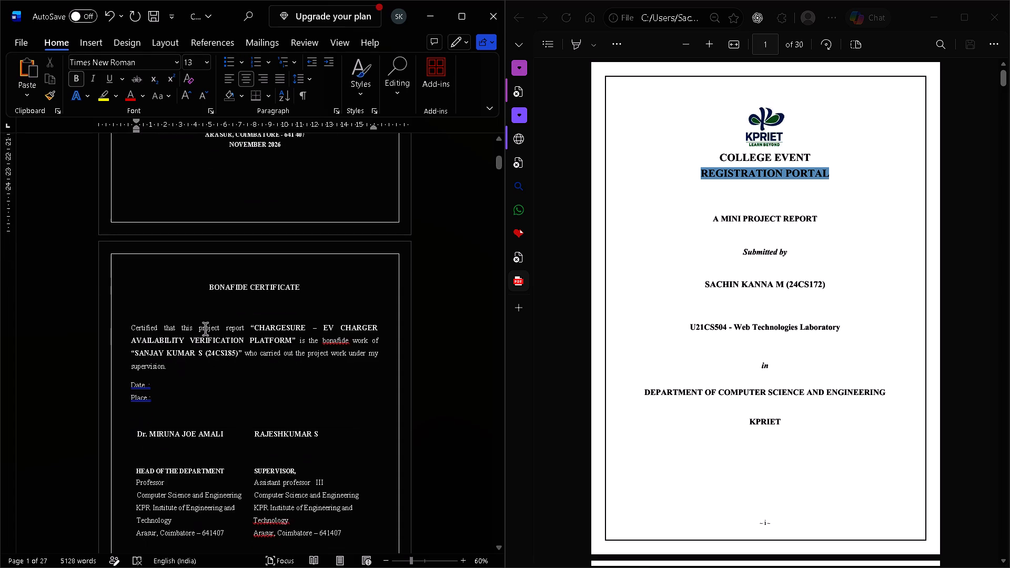
pyautogui.scroll(-5, 205, 329)
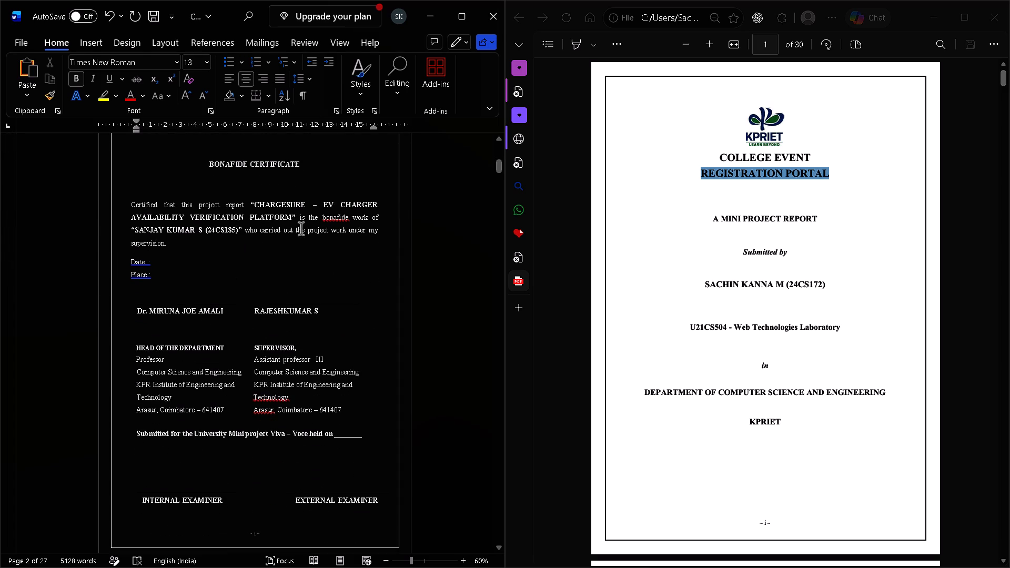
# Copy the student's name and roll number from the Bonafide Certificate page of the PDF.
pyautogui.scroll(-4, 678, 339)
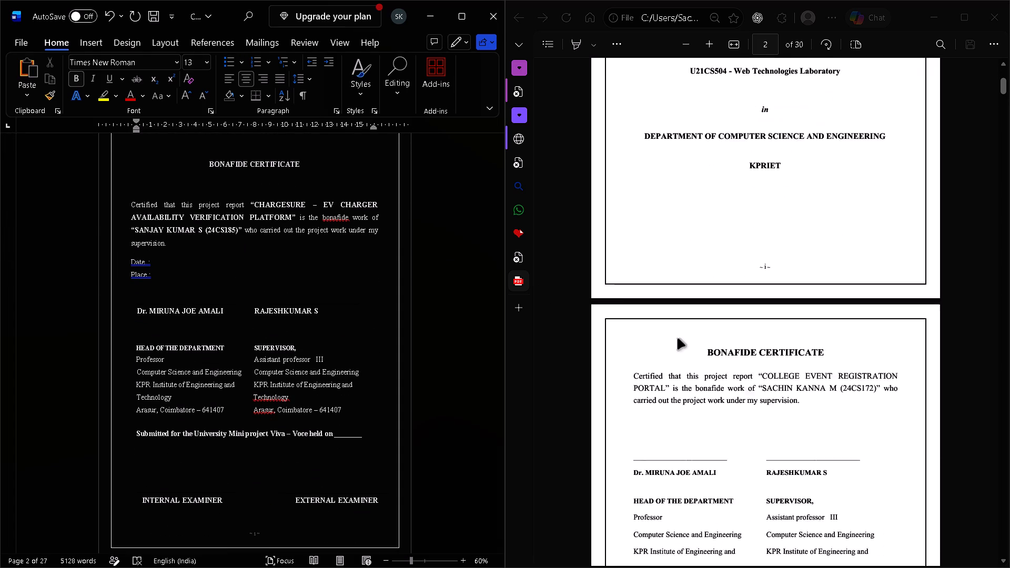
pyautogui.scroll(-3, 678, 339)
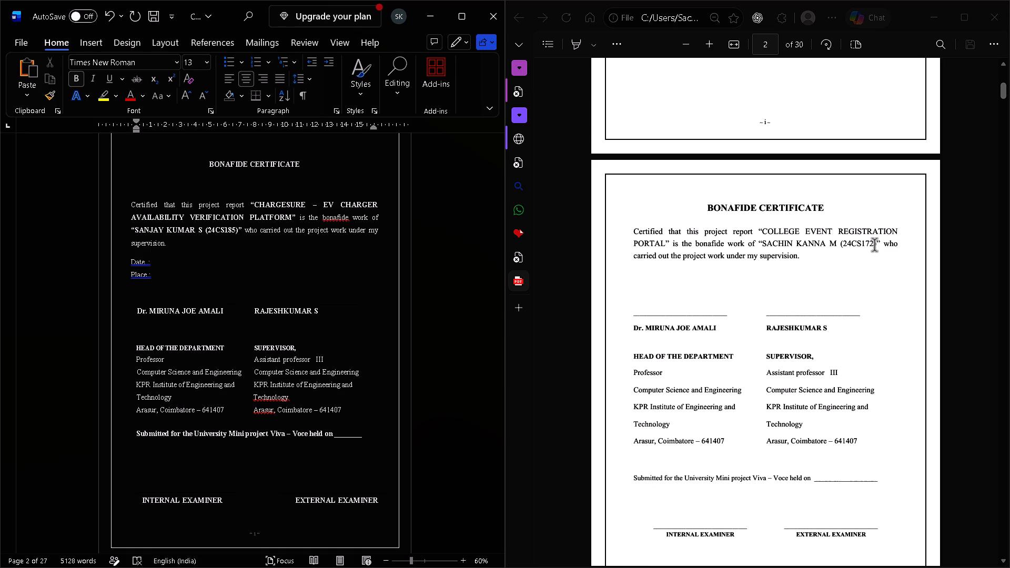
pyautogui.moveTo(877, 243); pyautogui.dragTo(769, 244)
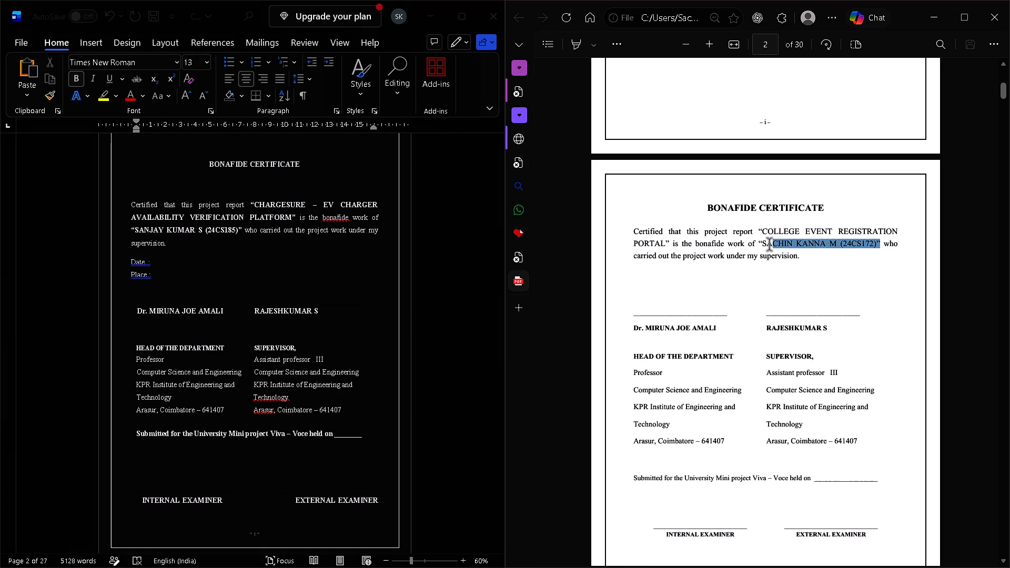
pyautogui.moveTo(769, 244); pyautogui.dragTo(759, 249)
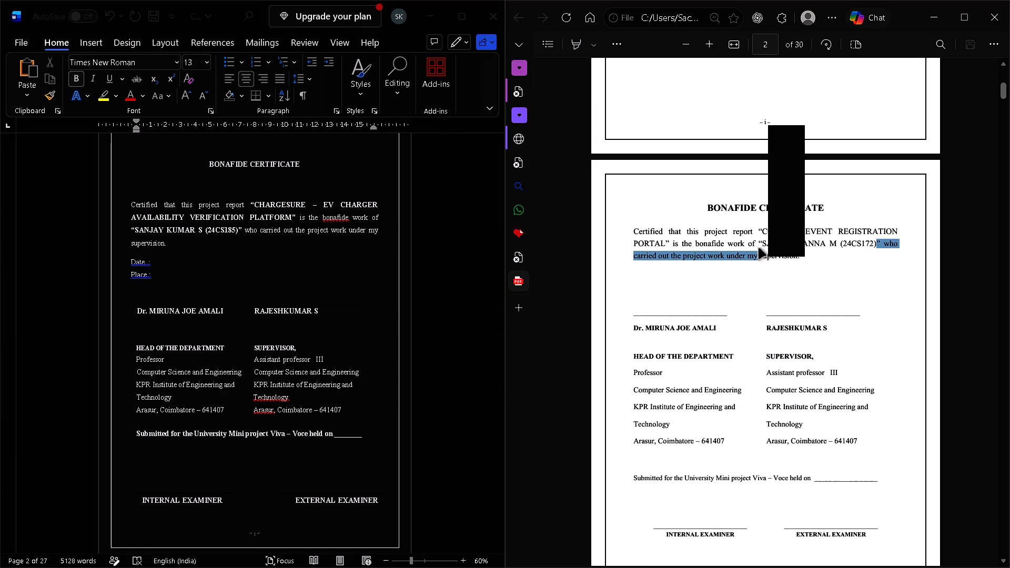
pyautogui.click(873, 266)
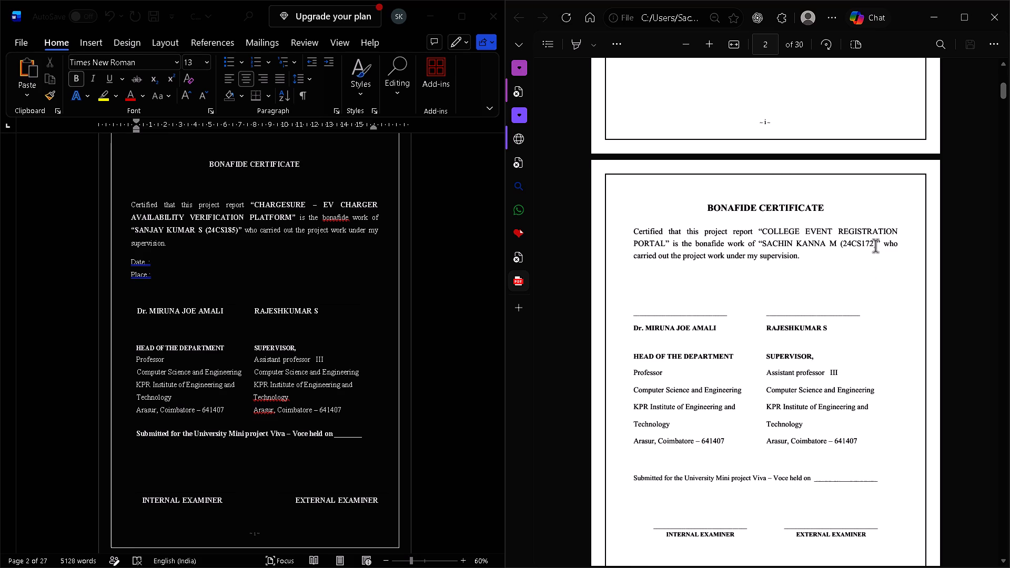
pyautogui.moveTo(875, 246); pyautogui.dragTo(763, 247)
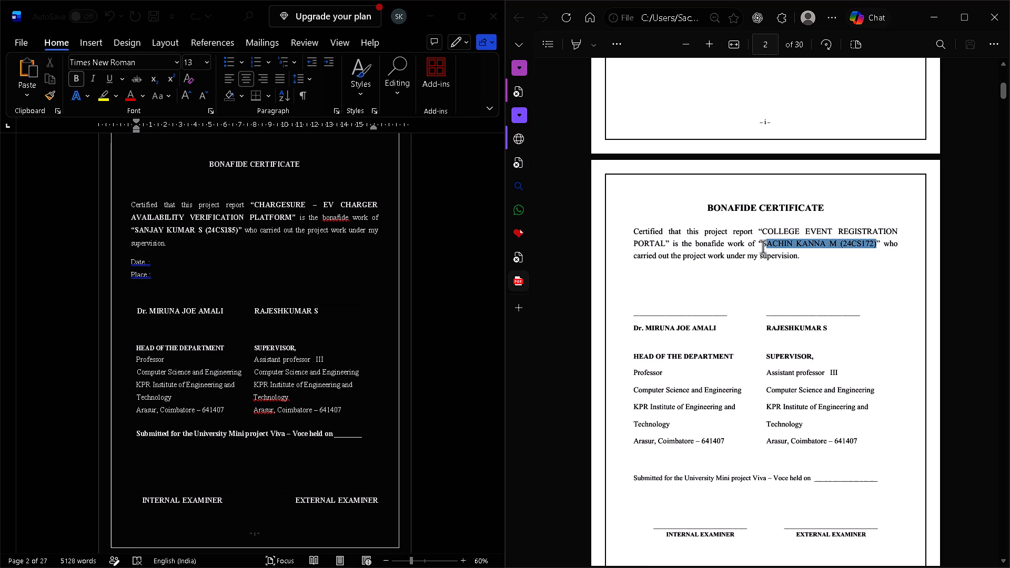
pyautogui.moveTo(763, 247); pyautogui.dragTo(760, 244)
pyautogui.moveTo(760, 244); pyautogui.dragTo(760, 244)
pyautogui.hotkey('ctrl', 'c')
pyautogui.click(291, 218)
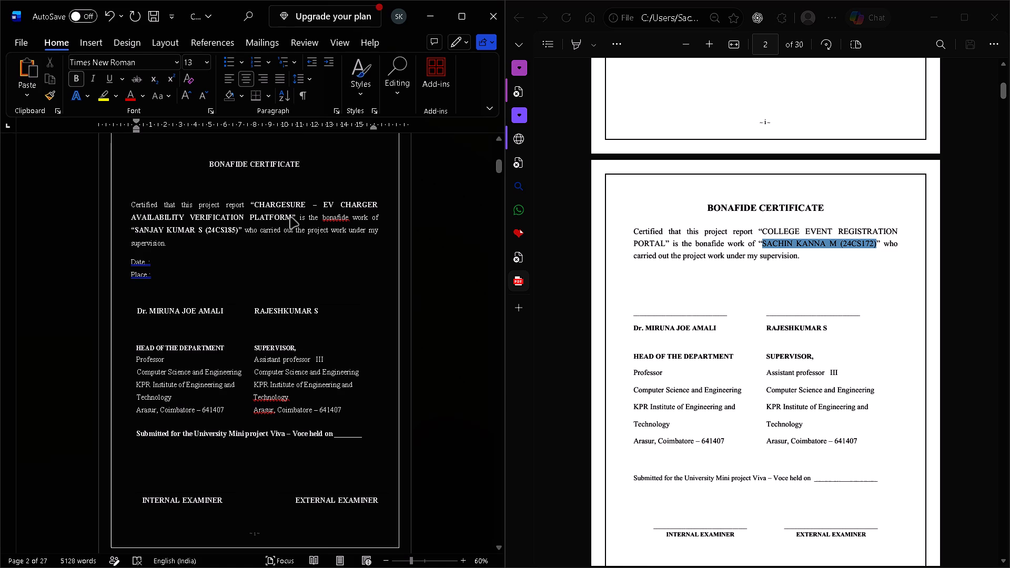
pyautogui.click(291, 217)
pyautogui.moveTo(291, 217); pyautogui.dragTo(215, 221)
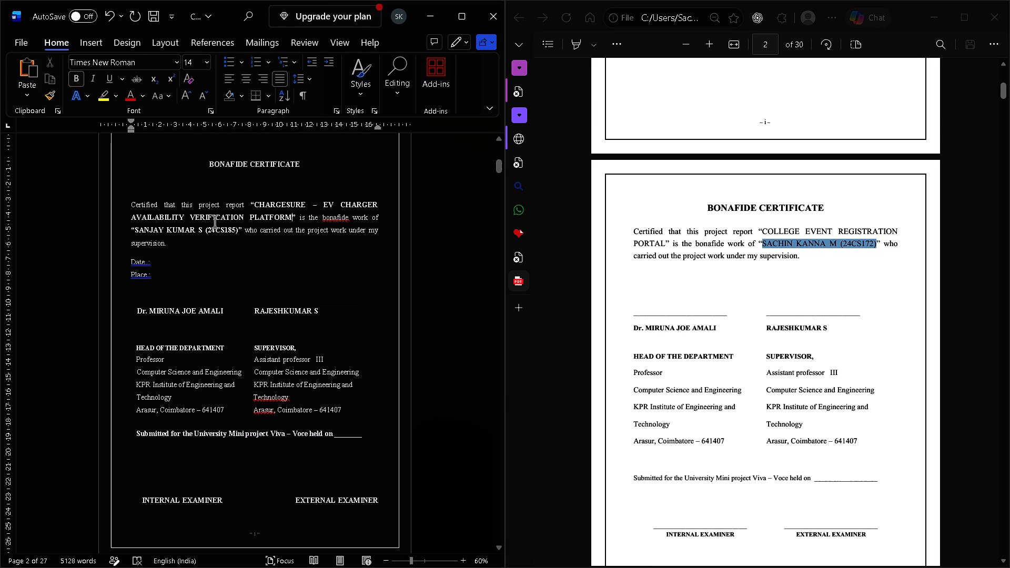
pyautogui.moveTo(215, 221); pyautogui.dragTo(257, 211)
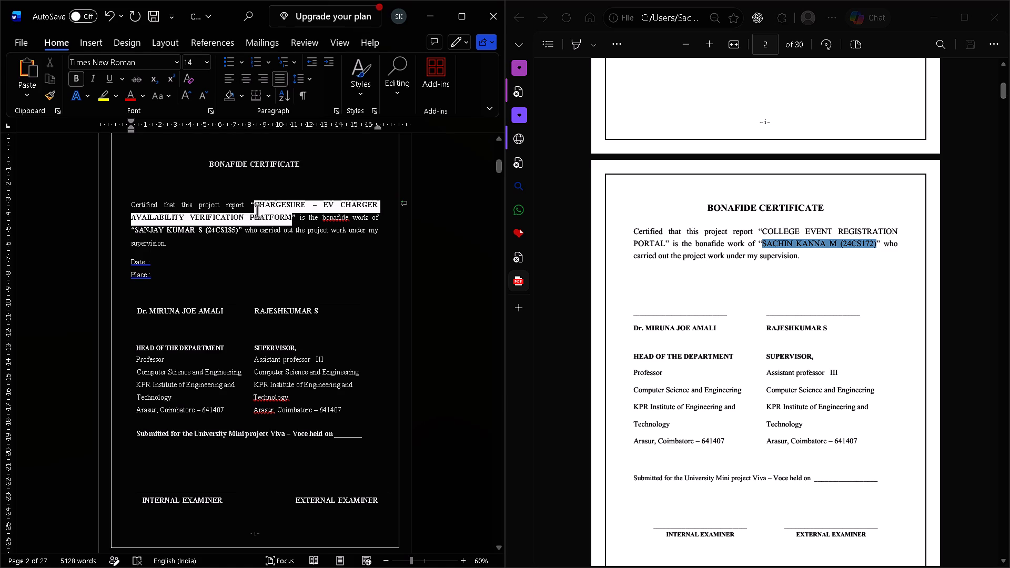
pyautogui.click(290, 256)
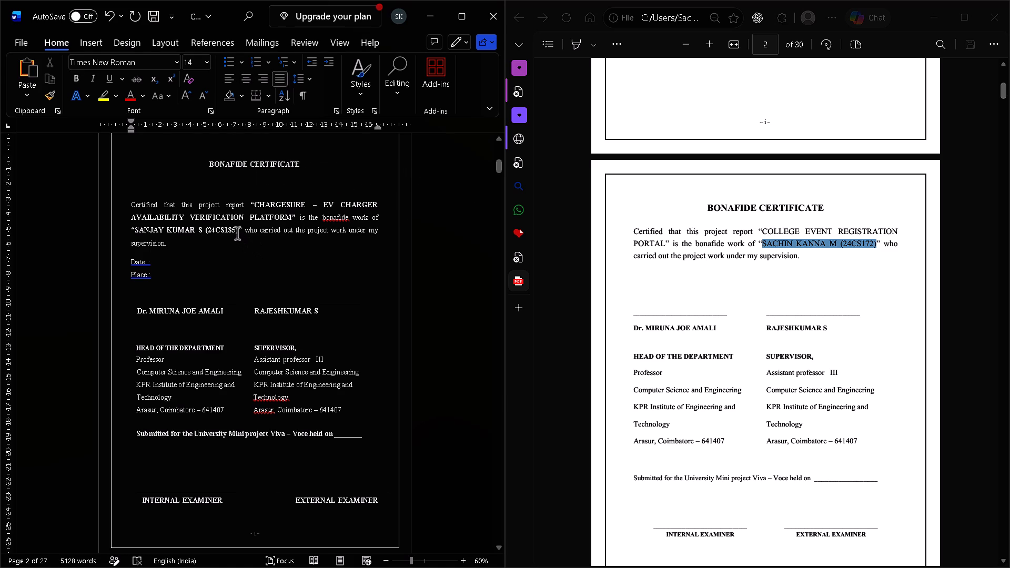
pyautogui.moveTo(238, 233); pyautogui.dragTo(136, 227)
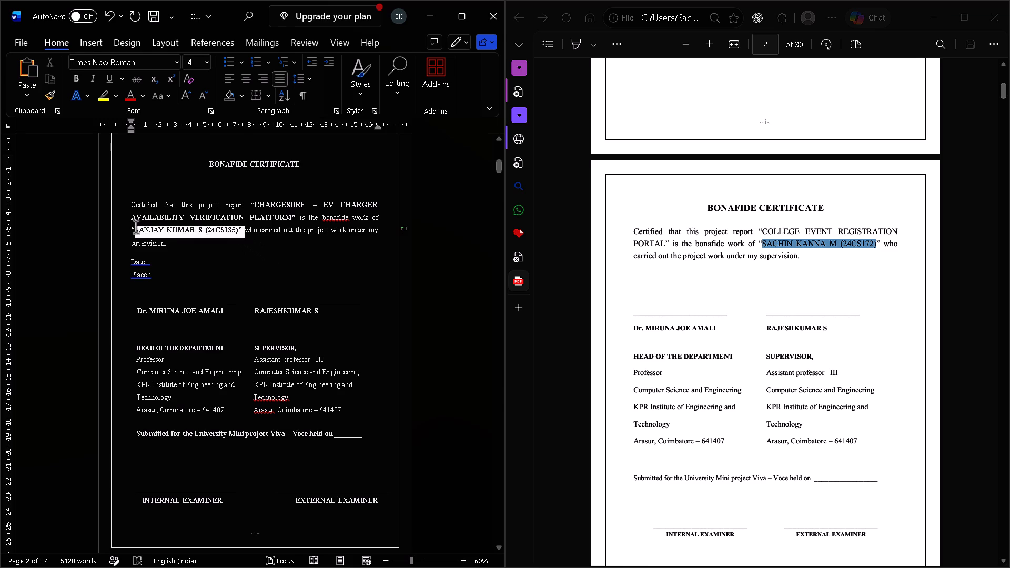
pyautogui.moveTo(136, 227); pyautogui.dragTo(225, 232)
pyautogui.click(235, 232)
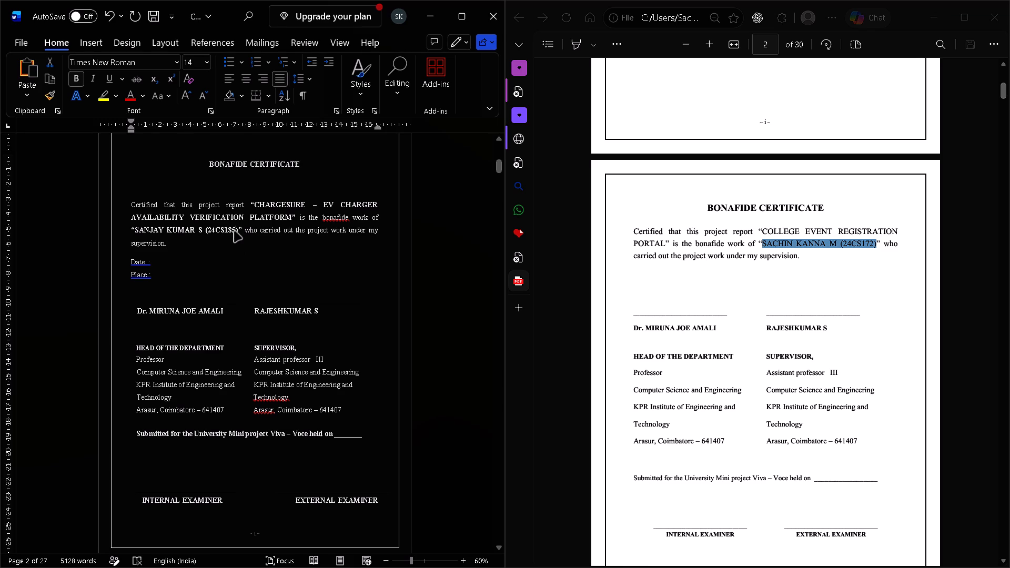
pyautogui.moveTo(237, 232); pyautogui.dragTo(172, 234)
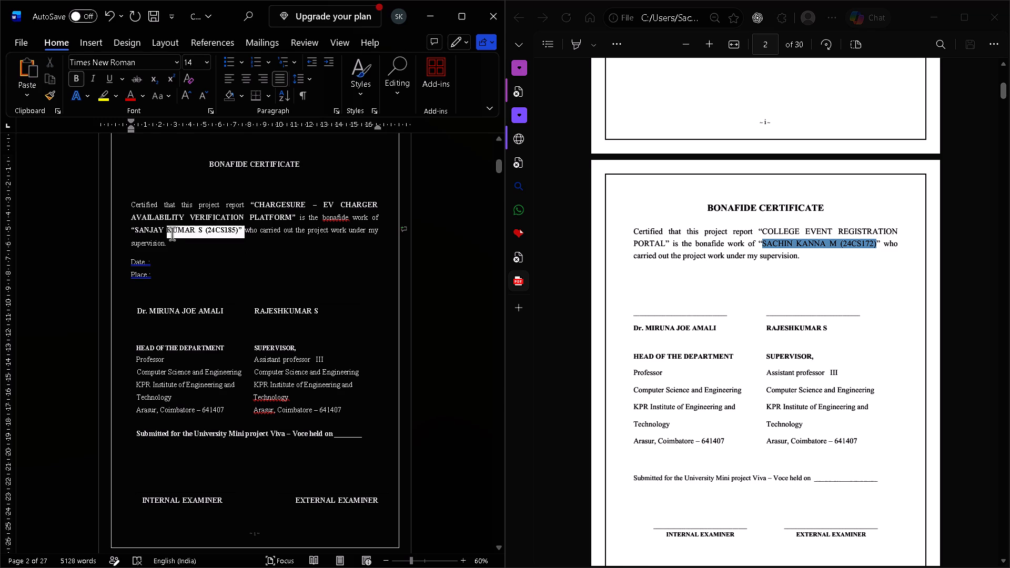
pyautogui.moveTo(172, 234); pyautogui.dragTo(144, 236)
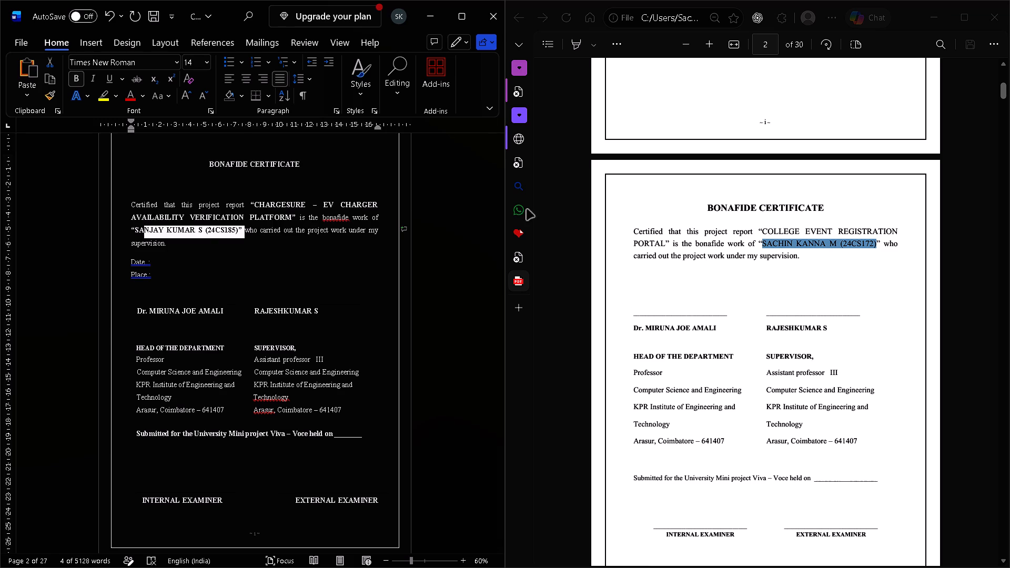
# Replace the student's roll number in the Word Bonafide Certificate with the one in the PDF certificate, keeping the closing parenthesis.
pyautogui.click(238, 228)
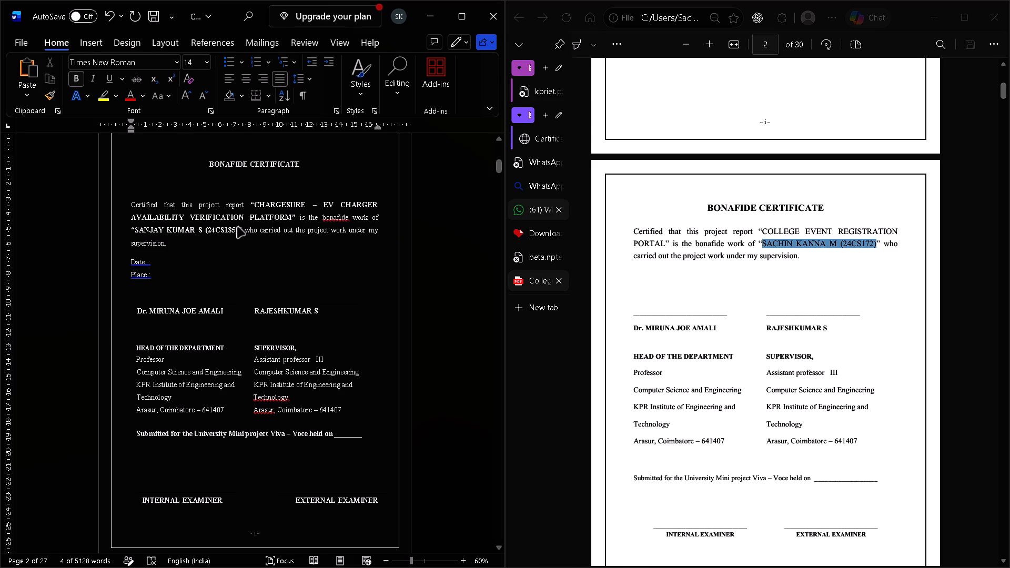
pyautogui.press('BackSpace')
pyautogui.press('BackSpace')
pyautogui.press('BackSpace')
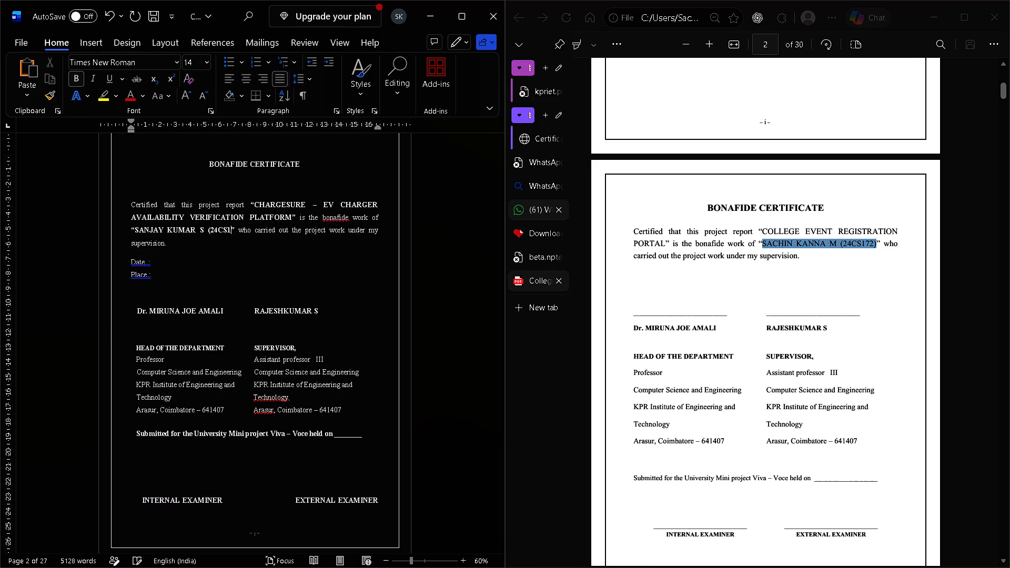
pyautogui.press('BackSpace')
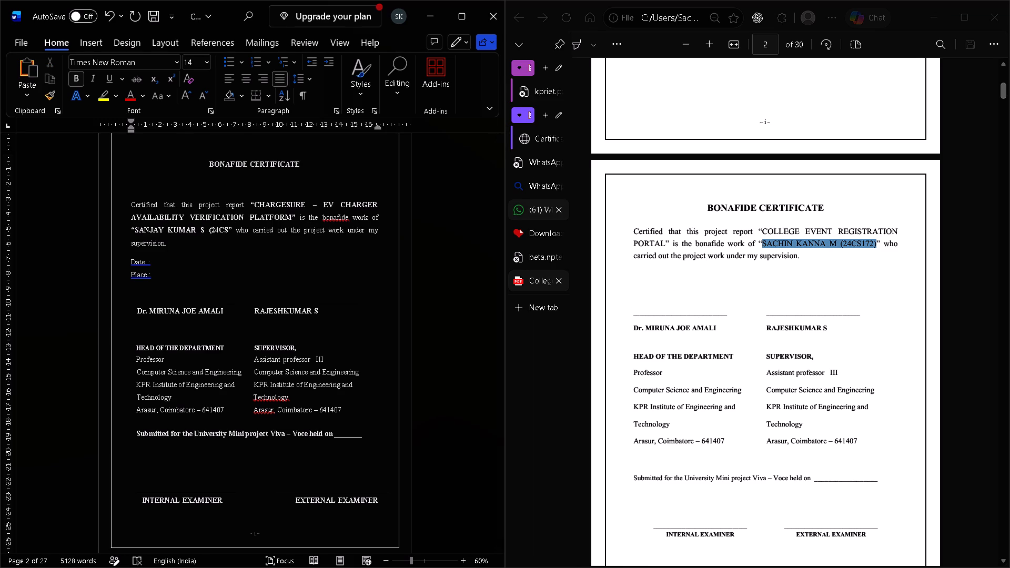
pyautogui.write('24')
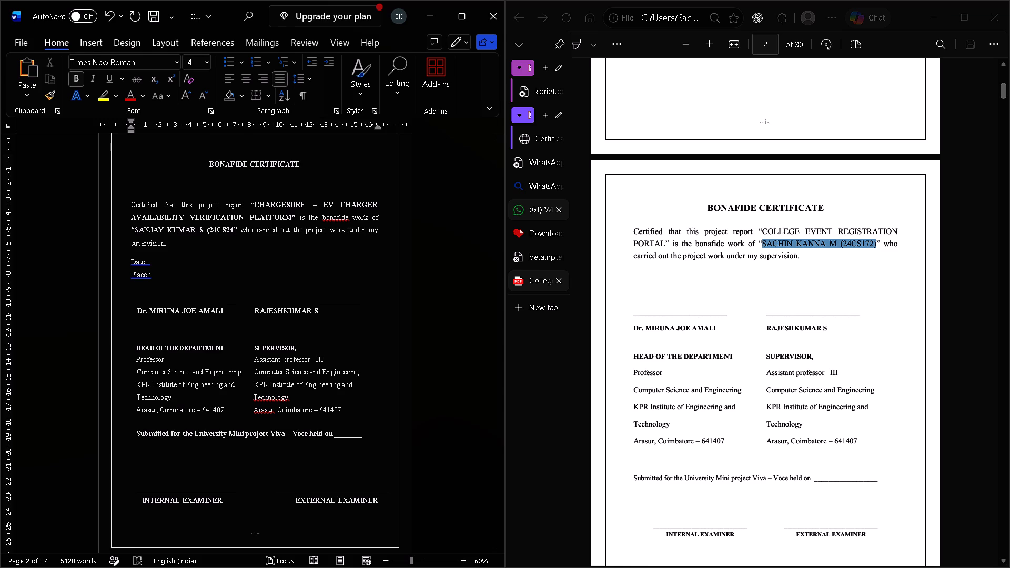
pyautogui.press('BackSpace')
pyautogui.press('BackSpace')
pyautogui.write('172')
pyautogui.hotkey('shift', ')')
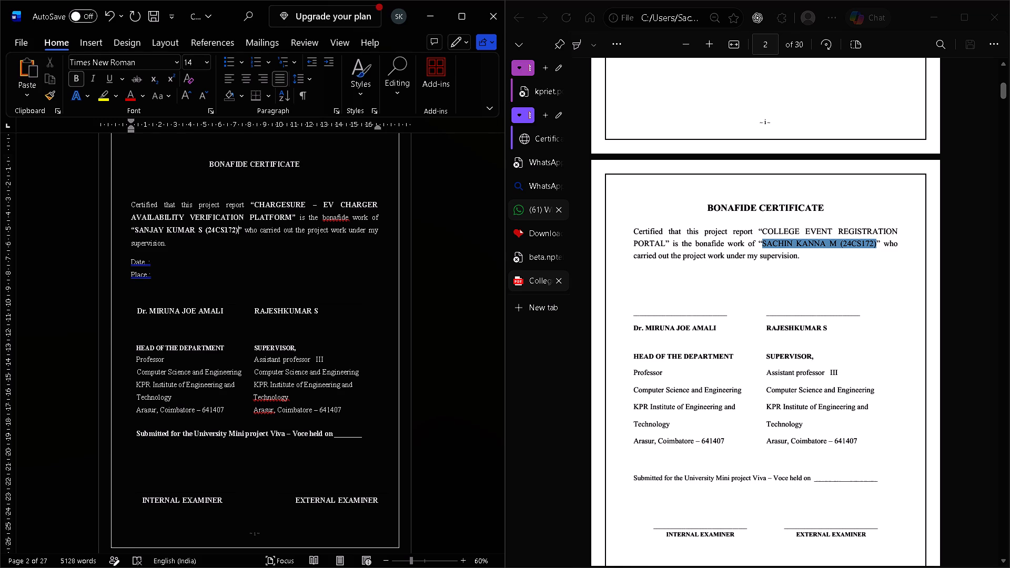
# Replace the student's name in the Word Bonafide Certificate with the name given in the PDF certificate, in capitals.
pyautogui.click(204, 231)
pyautogui.press('BackSpace')
pyautogui.press('BackSpace')
pyautogui.press('BackSpace')
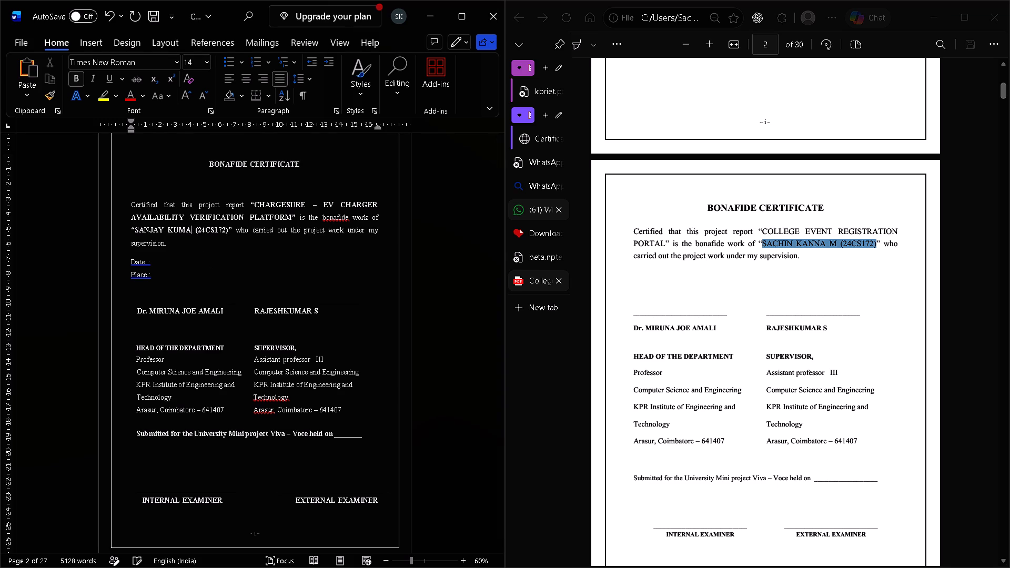
pyautogui.press('BackSpace')
pyautogui.press('BackSpace')
pyautogui.press('BackSpace')
pyautogui.press('BackSpace')
pyautogui.press('BackSpace')
pyautogui.press('BackSpace')
pyautogui.press('BackSpace')
pyautogui.press('BackSpace')
pyautogui.press('BackSpace')
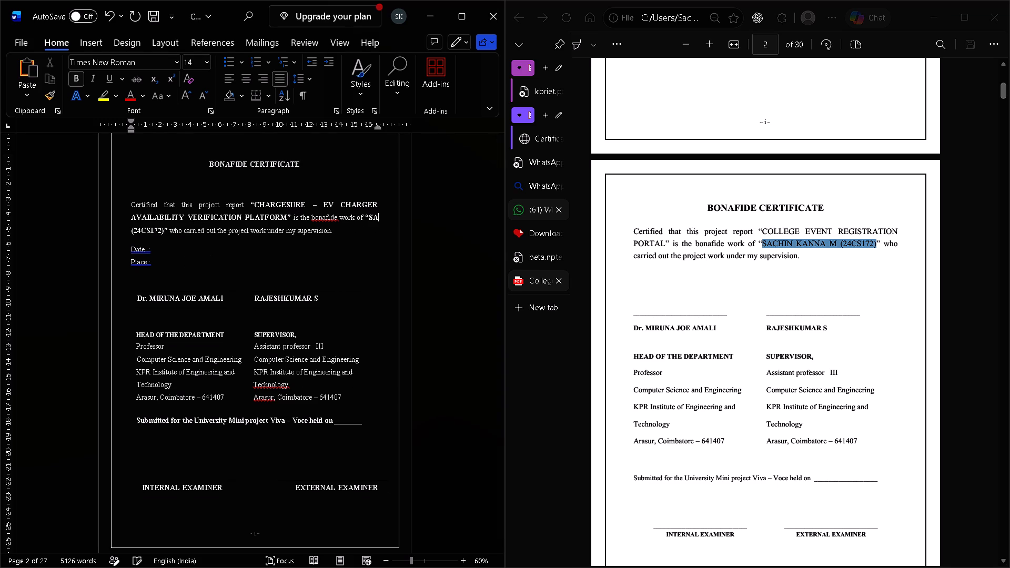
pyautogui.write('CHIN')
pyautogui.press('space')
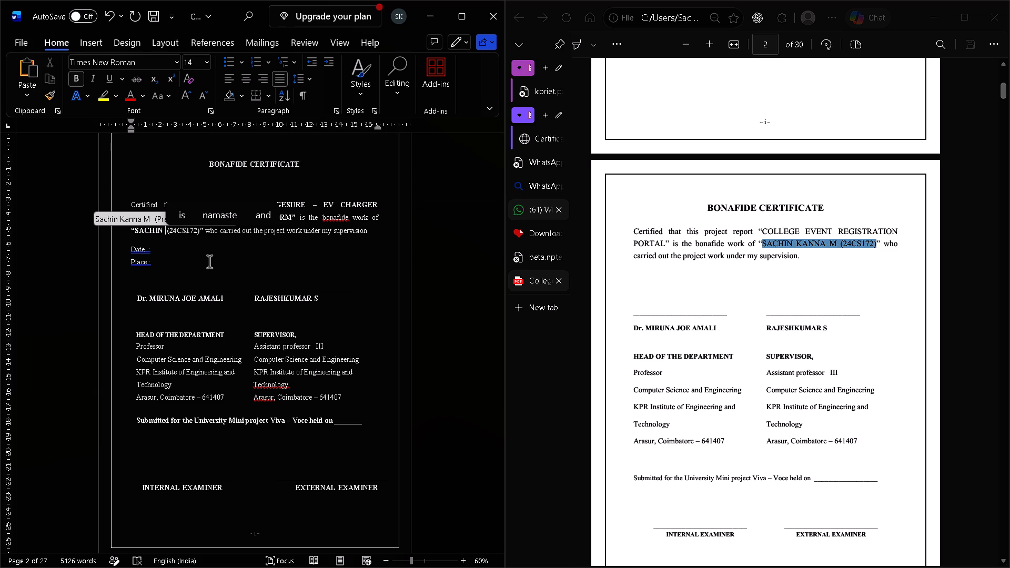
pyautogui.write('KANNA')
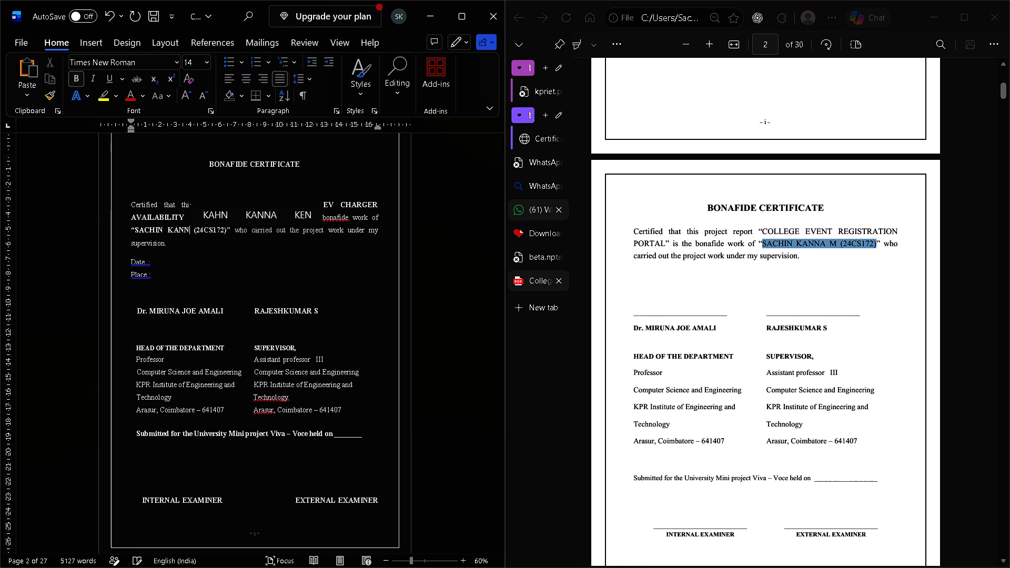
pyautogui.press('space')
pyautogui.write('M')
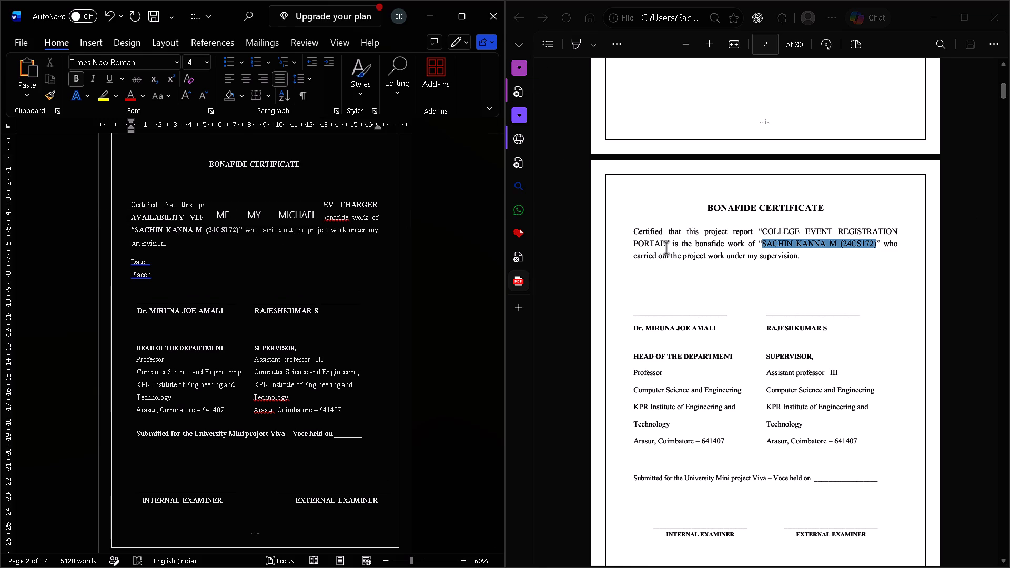
# Replace the project title in the Word certificate paragraph with COLLEGE EVENT REGISTRATION PORTAL, copied from the PDF certificate.
pyautogui.moveTo(667, 245); pyautogui.dragTo(629, 240)
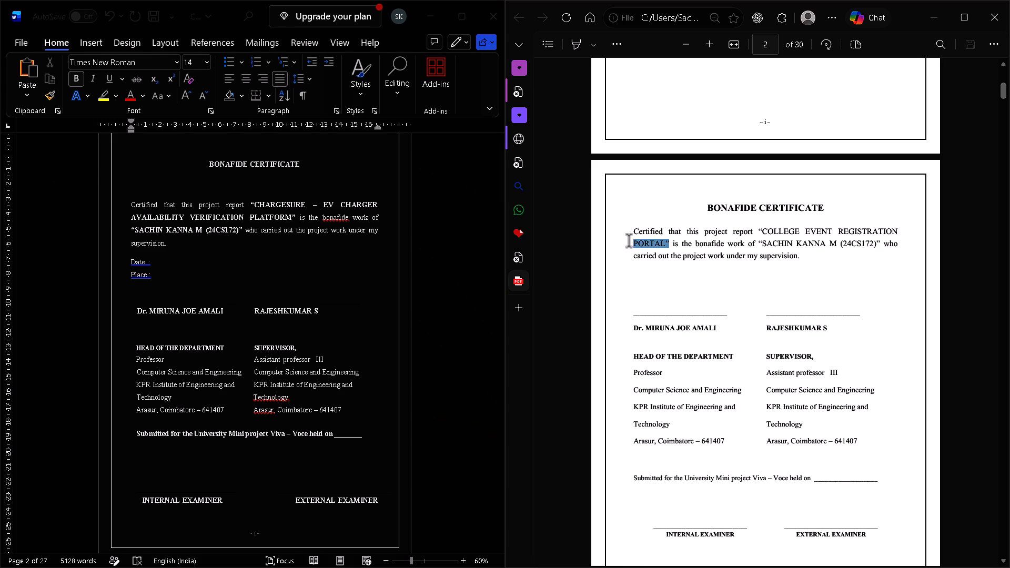
pyautogui.moveTo(629, 240); pyautogui.dragTo(662, 240)
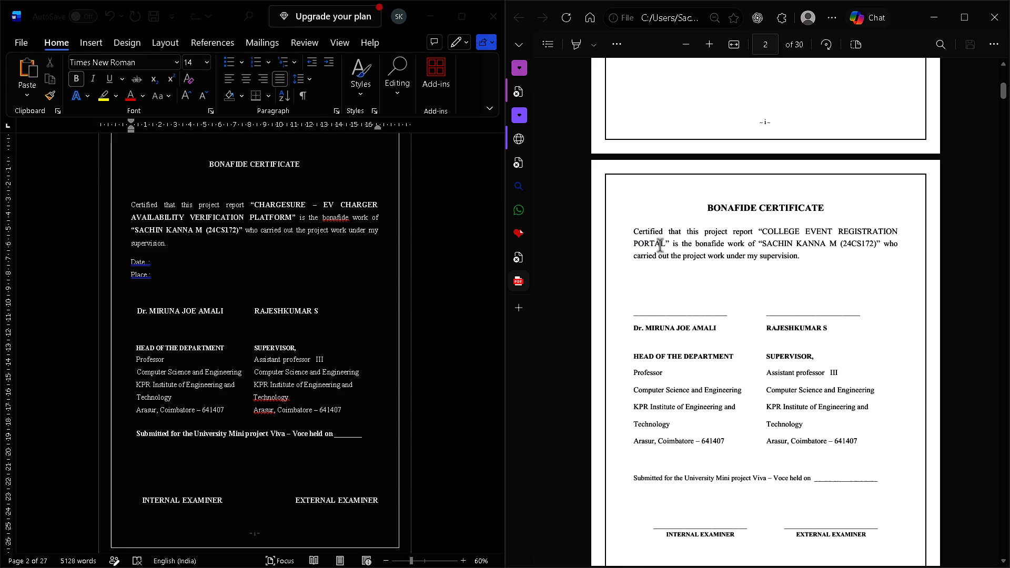
pyautogui.moveTo(666, 245); pyautogui.dragTo(762, 232)
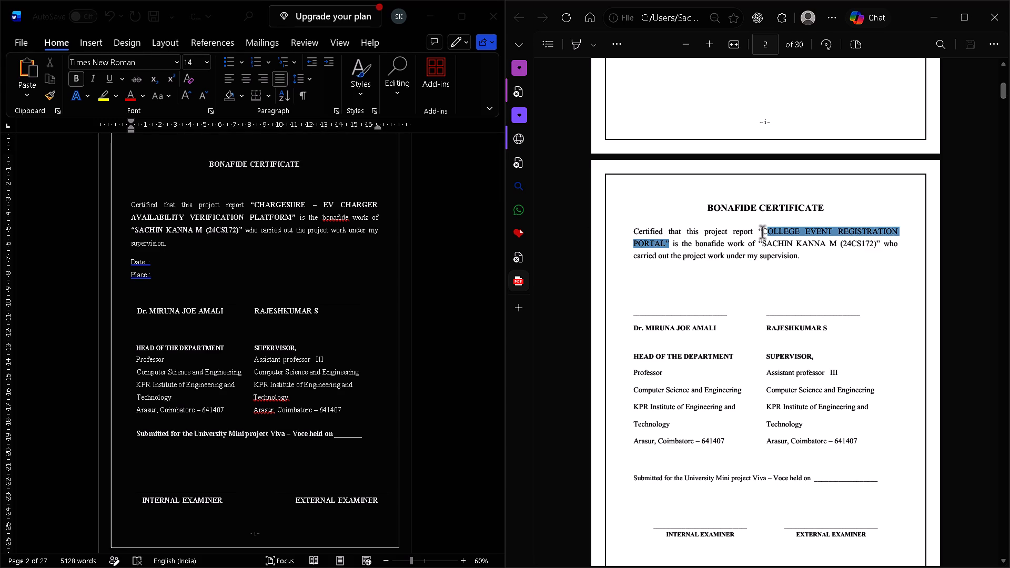
pyautogui.moveTo(762, 232); pyautogui.dragTo(762, 232)
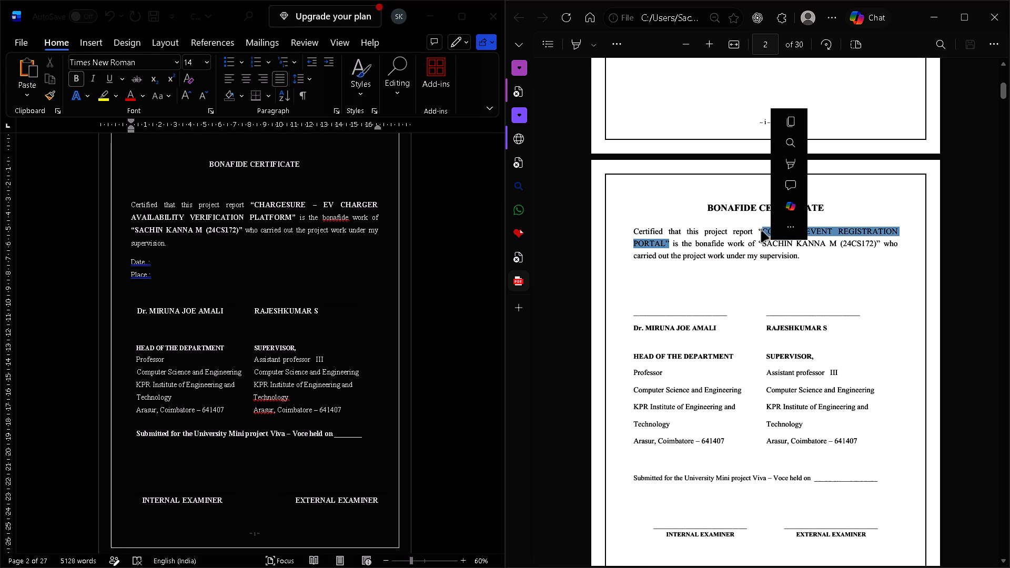
pyautogui.hotkey('ctrl', 'c')
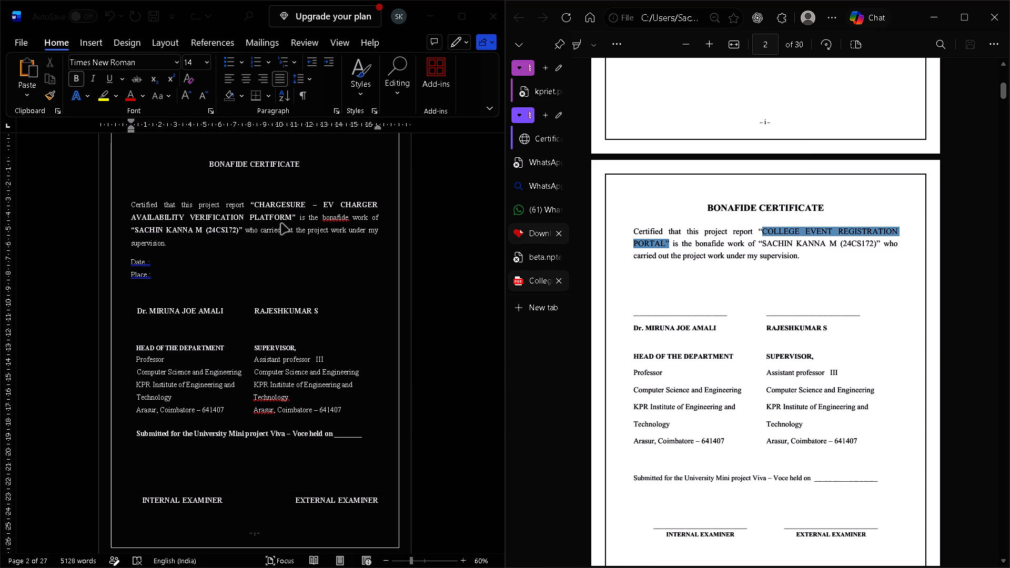
pyautogui.click(288, 216)
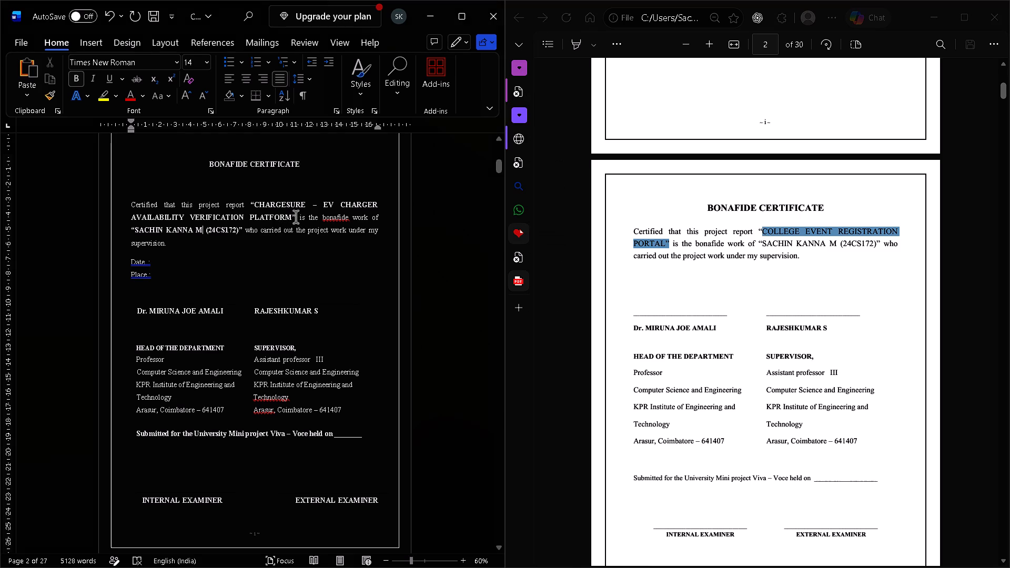
pyautogui.moveTo(296, 217); pyautogui.dragTo(254, 208)
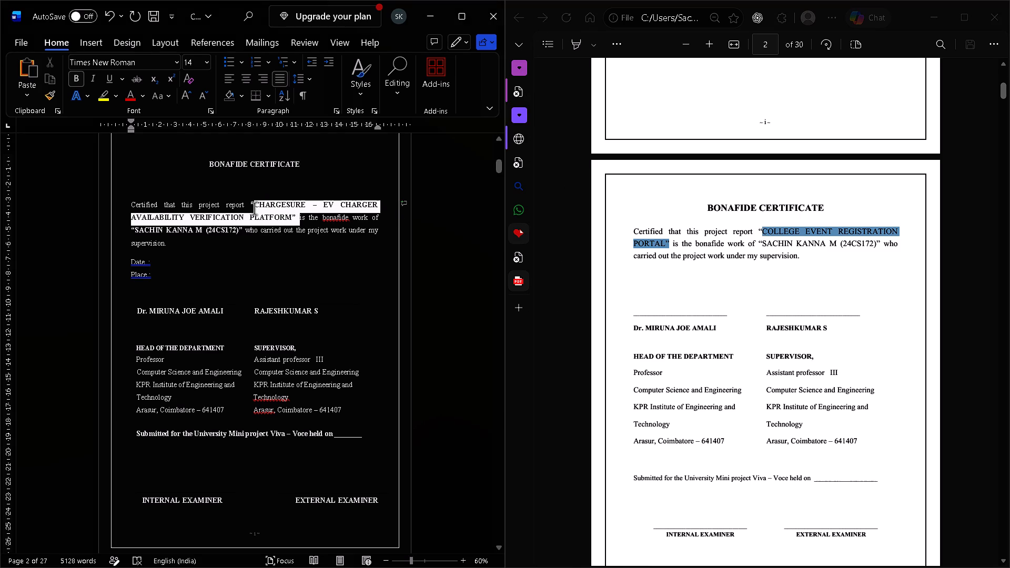
pyautogui.moveTo(254, 208); pyautogui.dragTo(257, 209)
pyautogui.hotkey('ctrl', 'v')
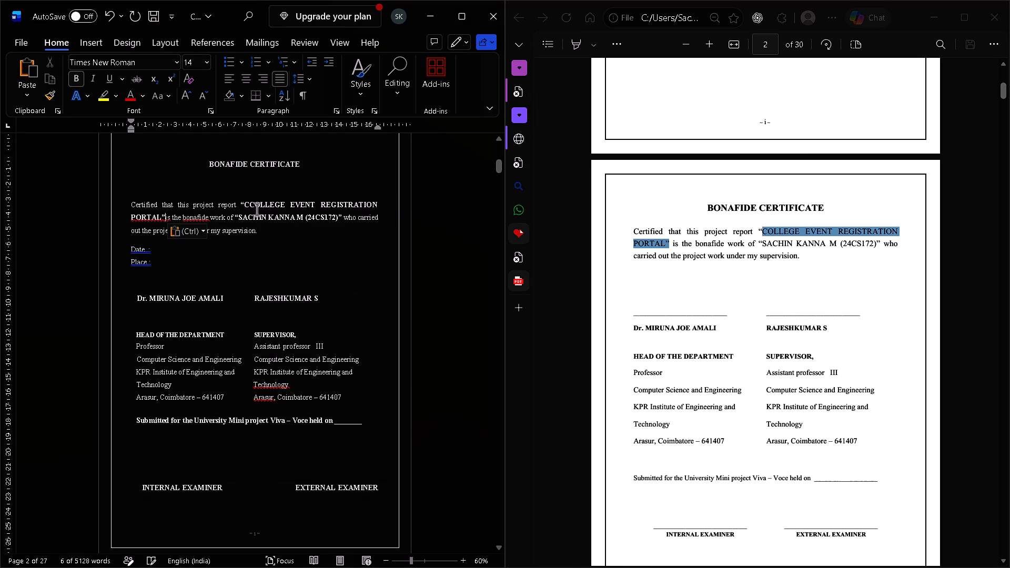
# Remove the duplicated C before COLLEGE in the Word certificate's project title and add a space after the closing quotation mark.
pyautogui.click(249, 207)
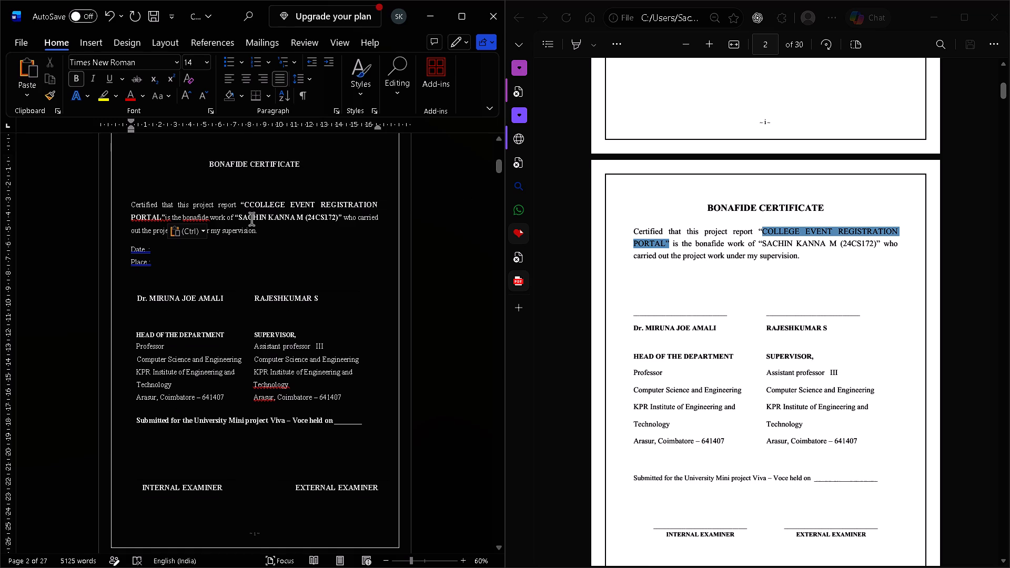
pyautogui.press('BackSpace')
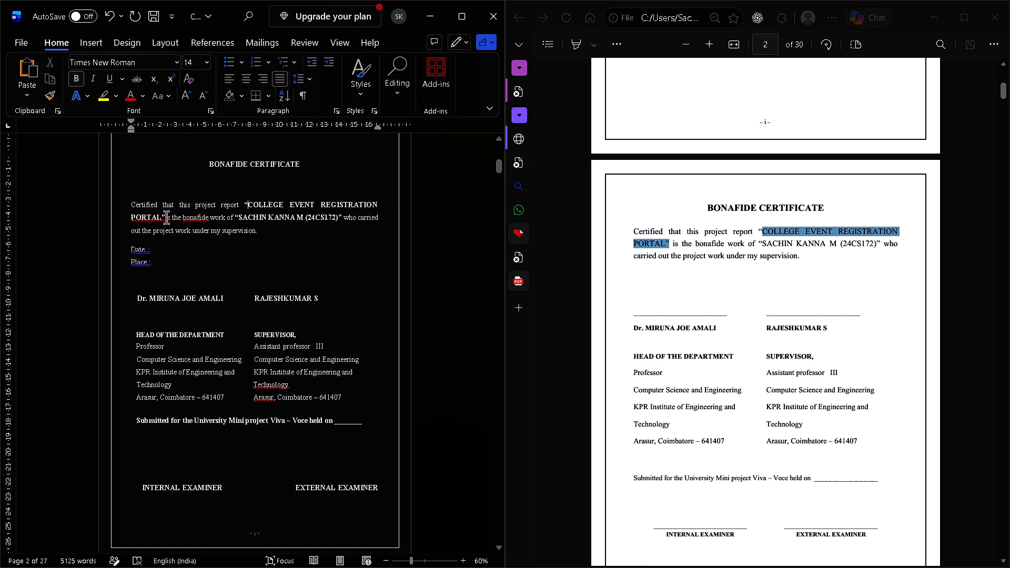
pyautogui.click(166, 217)
pyautogui.press('Left')
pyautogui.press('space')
# Compare the Word report's certificate, contents and list pages with the certificate, abstract and table of contents pages in the PDF.
pyautogui.scroll(-1, 269, 247)
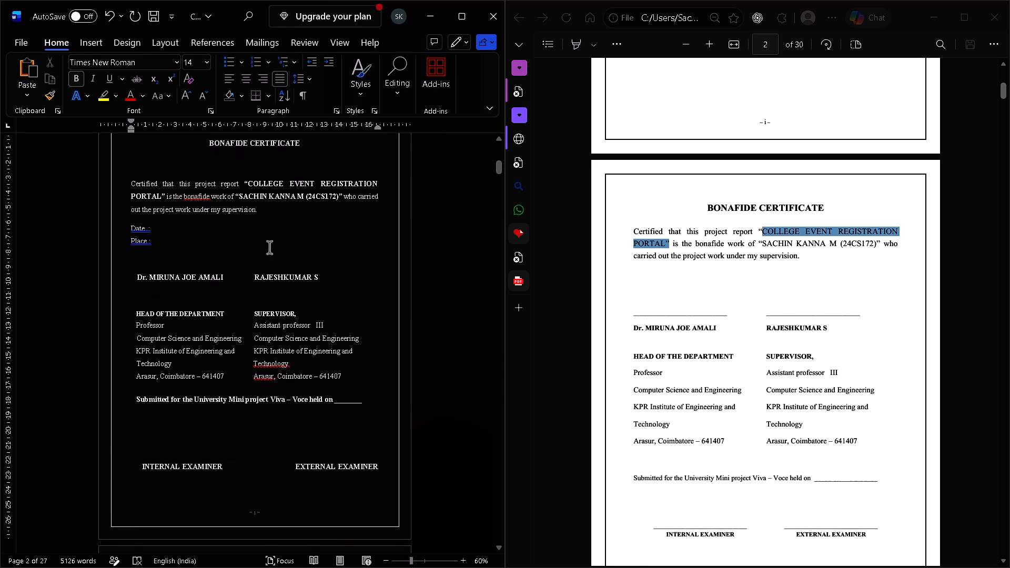
pyautogui.scroll(-1, 269, 247)
pyautogui.scroll(-1, 266, 316)
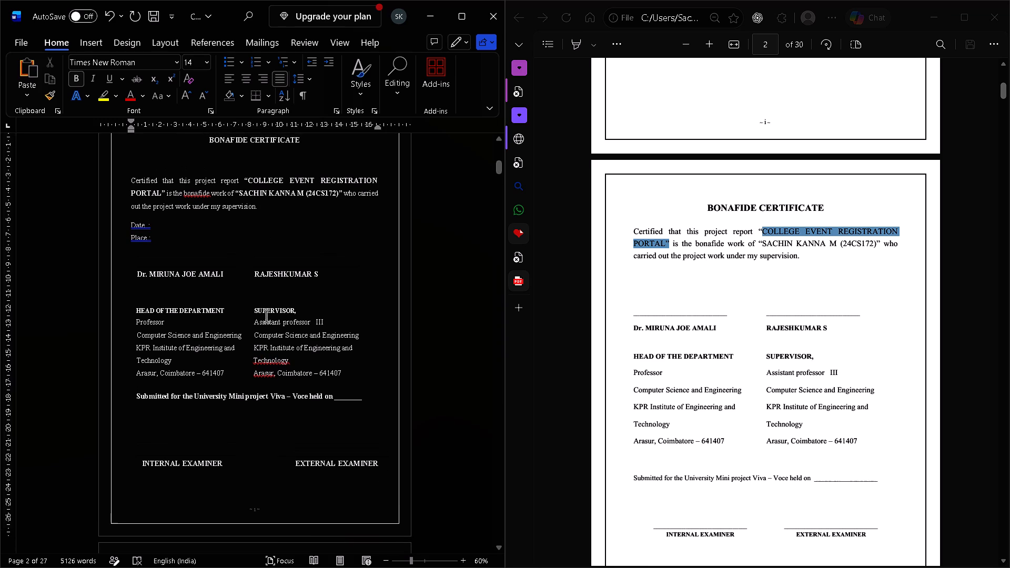
pyautogui.scroll(-3, 266, 316)
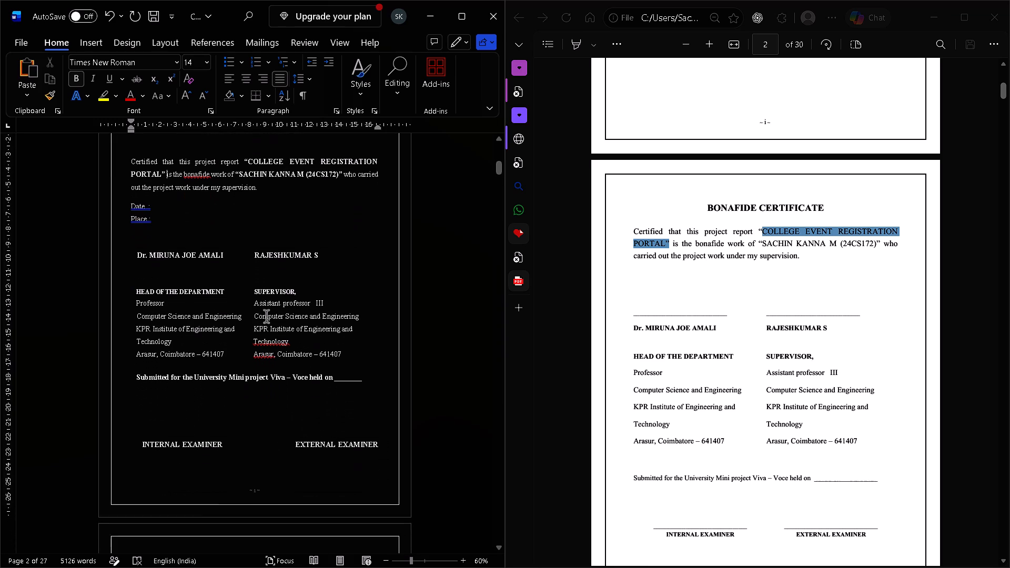
pyautogui.scroll(-3, 266, 316)
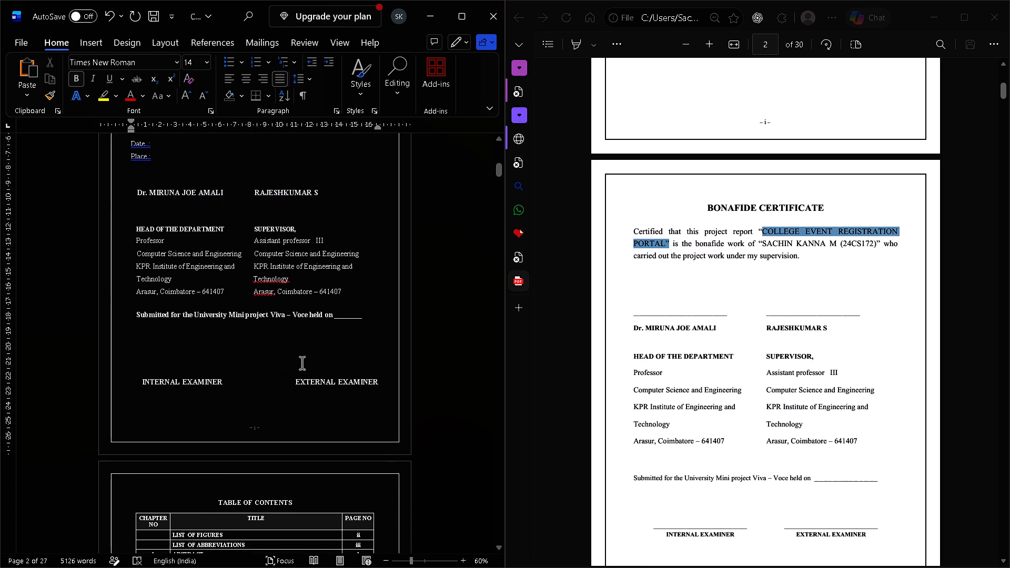
pyautogui.click(306, 364)
pyautogui.scroll(1, 354, 373)
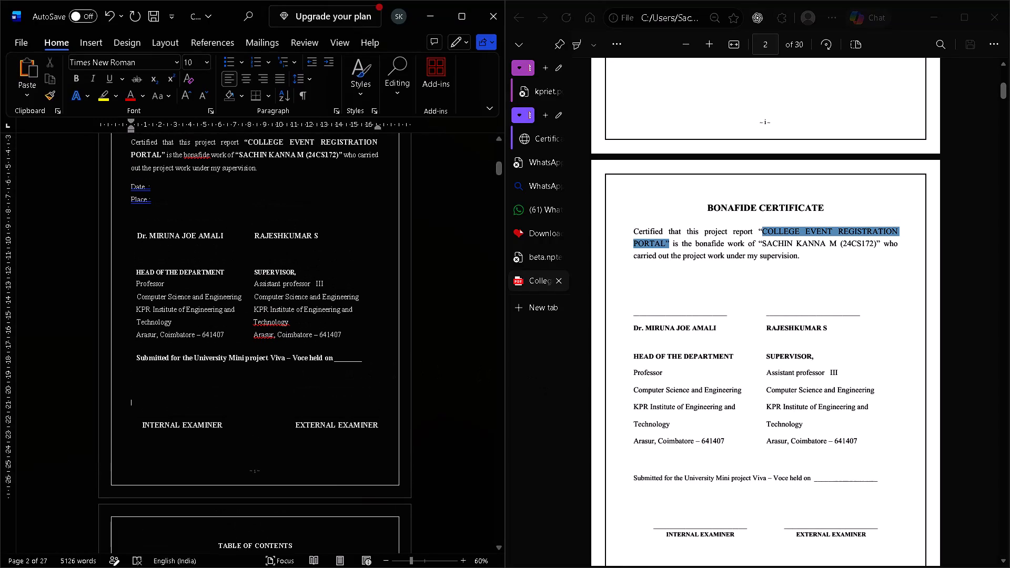
pyautogui.scroll(1, 354, 373)
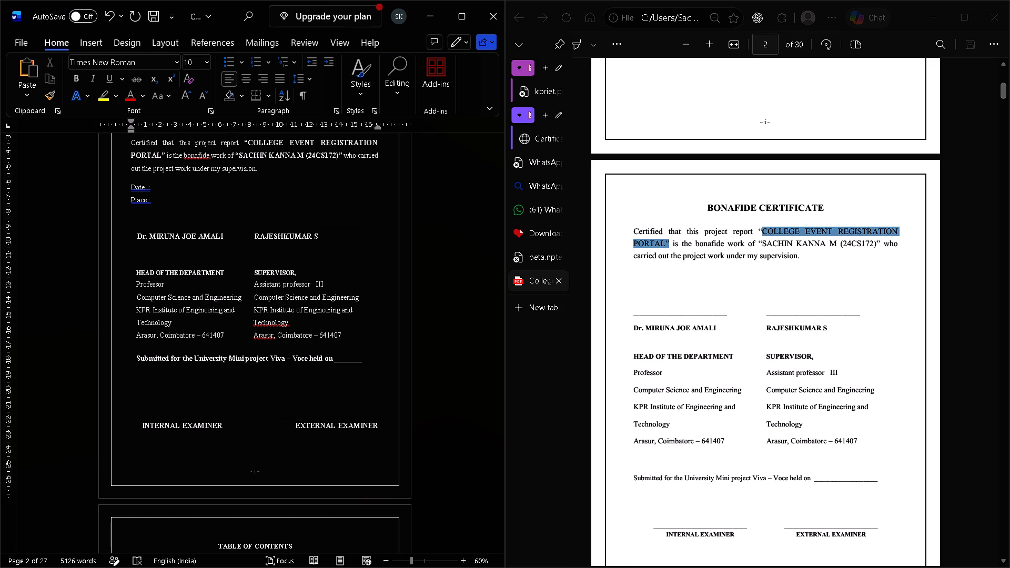
pyautogui.scroll(-5, 354, 373)
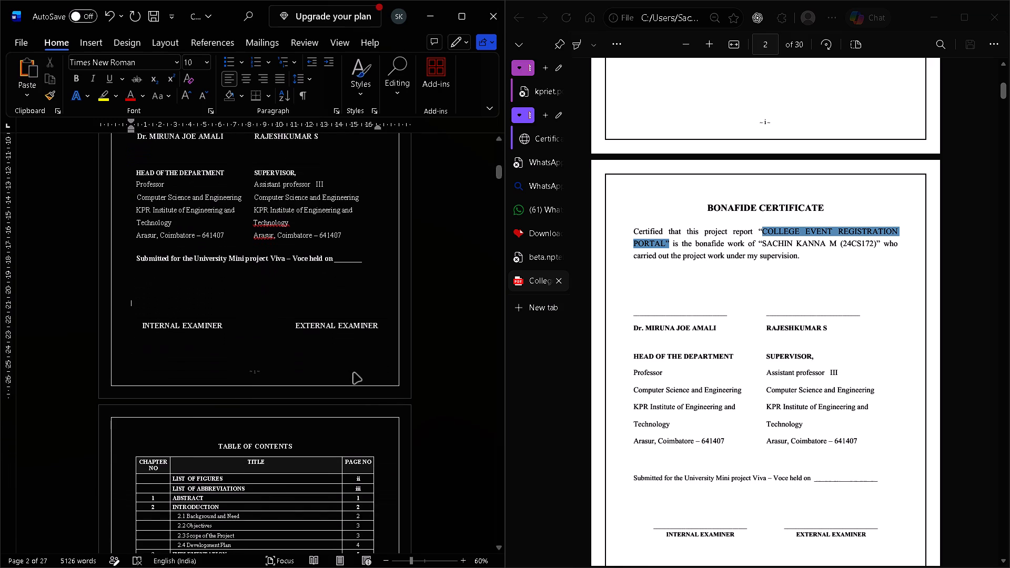
pyautogui.scroll(-7, 776, 466)
pyautogui.hscroll(1, 721, 295)
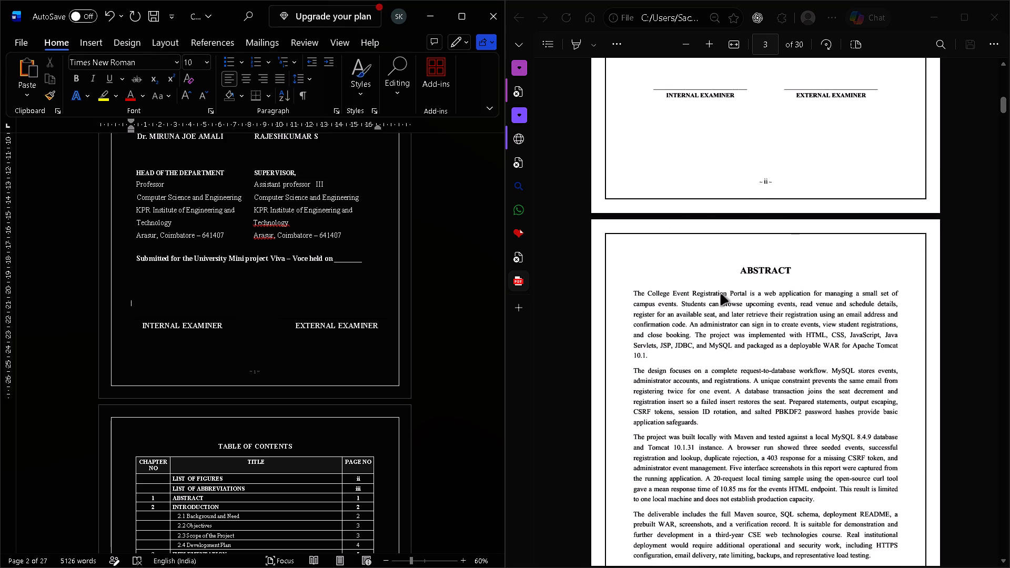
pyautogui.hscroll(1, 721, 295)
pyautogui.scroll(-1, 721, 295)
pyautogui.scroll(-10, 254, 492)
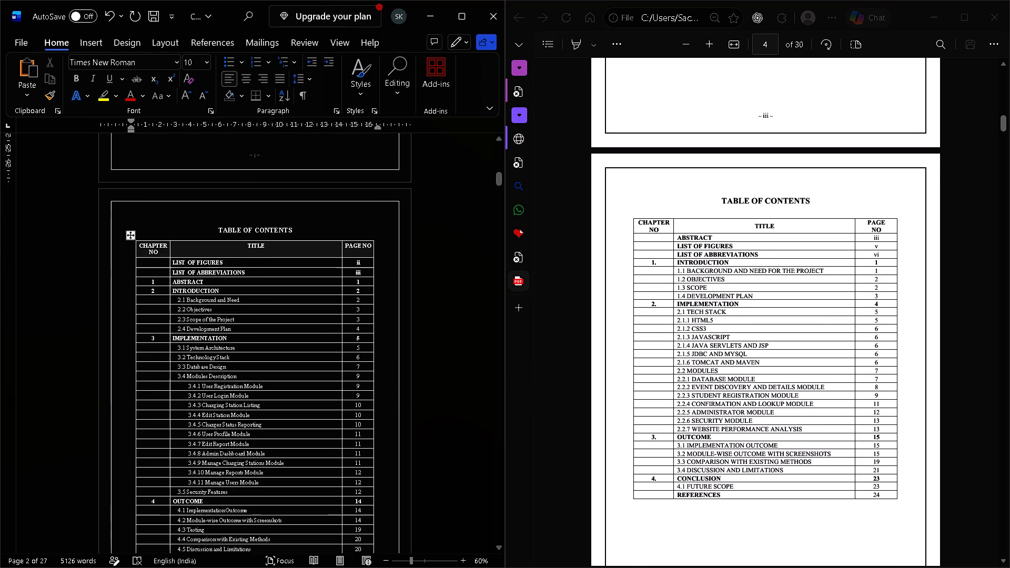
pyautogui.scroll(-20, 254, 492)
pyautogui.scroll(-3, 254, 492)
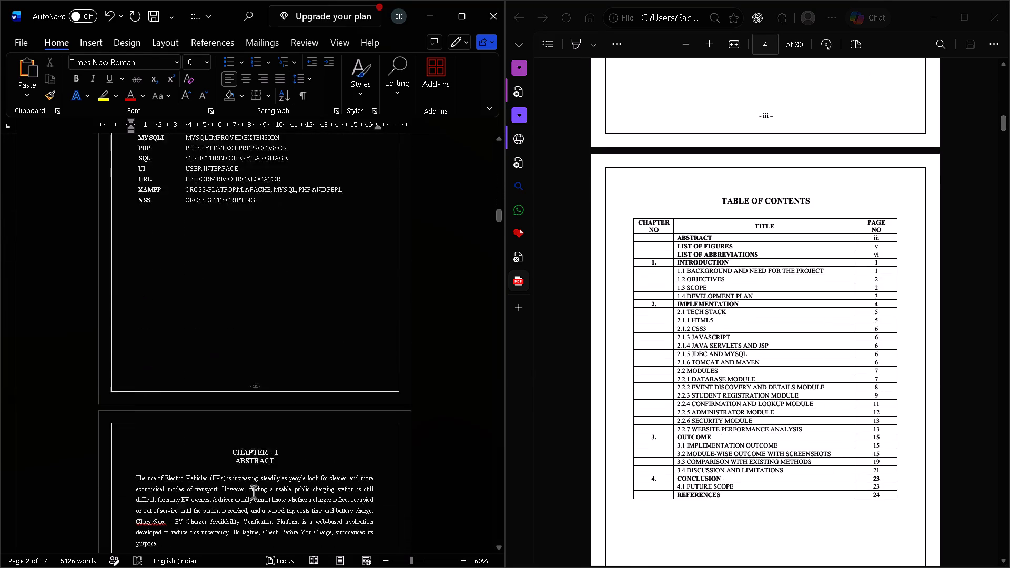
pyautogui.scroll(11, 254, 492)
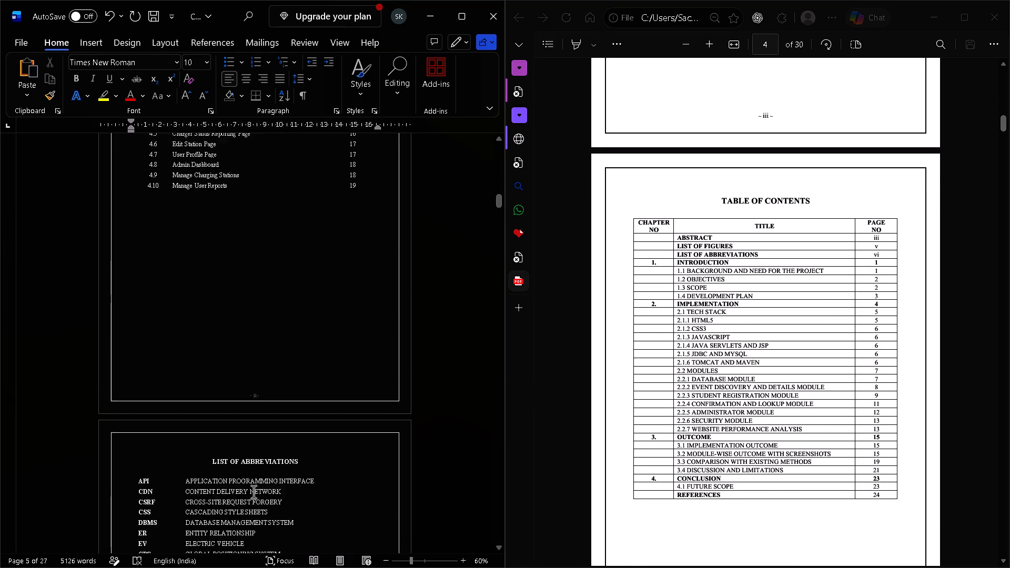
pyautogui.scroll(20, 254, 492)
pyautogui.scroll(6, 254, 492)
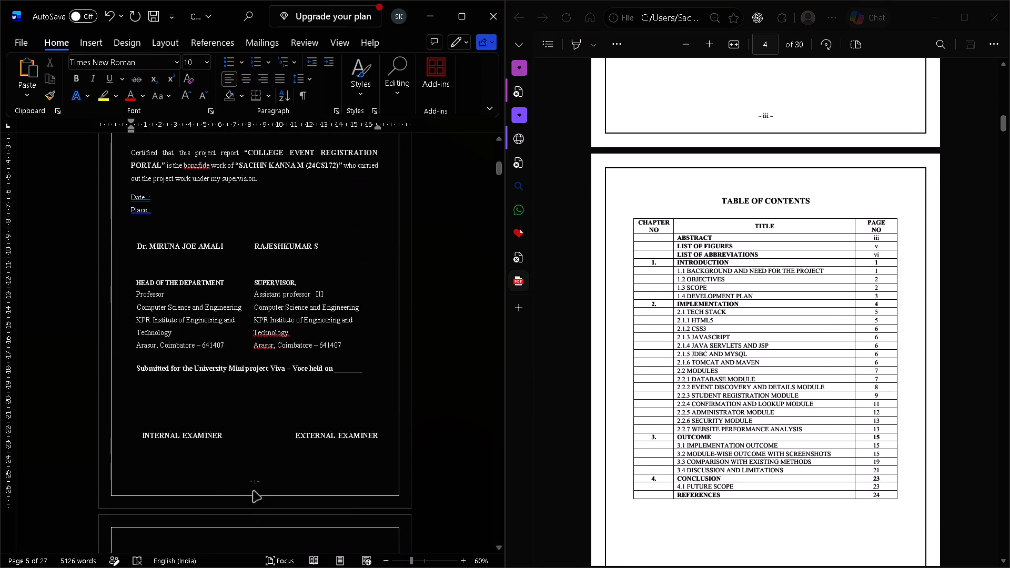
# Delete all the old ChargeSure content in the Word report, from the Table of Contents heading through the end of the References.
pyautogui.scroll(-2, 254, 492)
pyautogui.moveTo(209, 454); pyautogui.dragTo(312, 567)
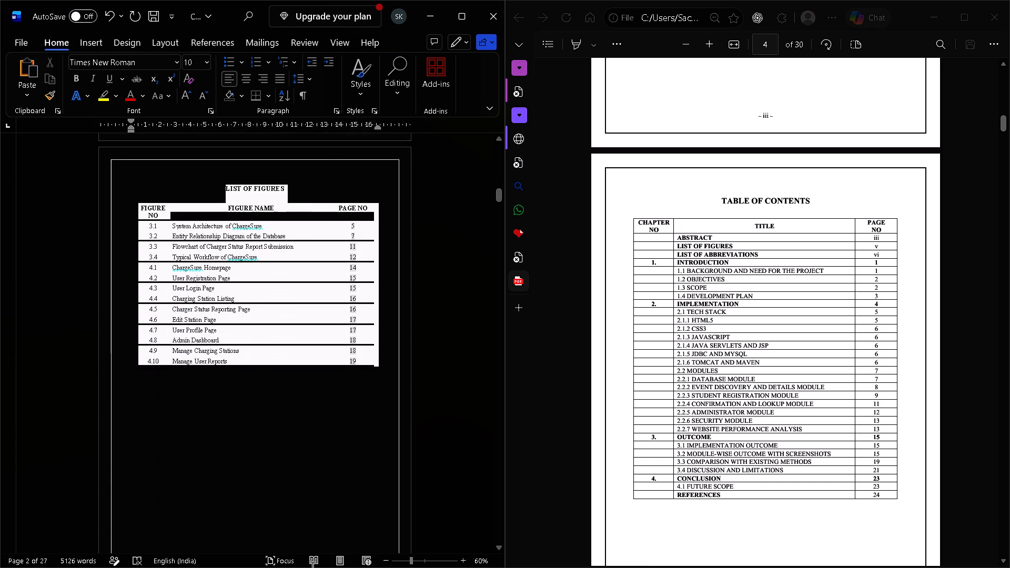
pyautogui.moveTo(312, 567); pyautogui.dragTo(302, 567)
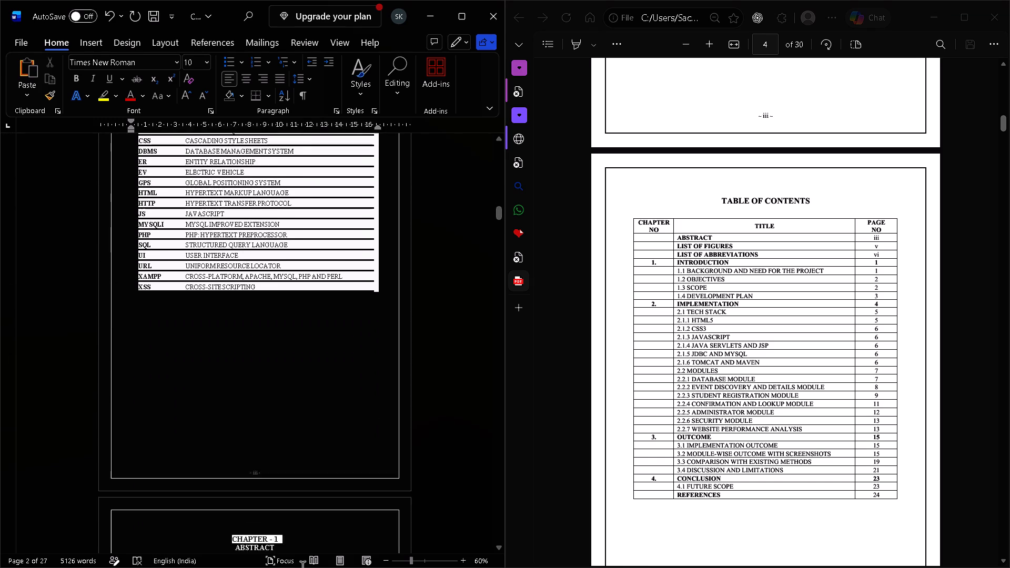
pyautogui.moveTo(302, 567); pyautogui.dragTo(304, 567)
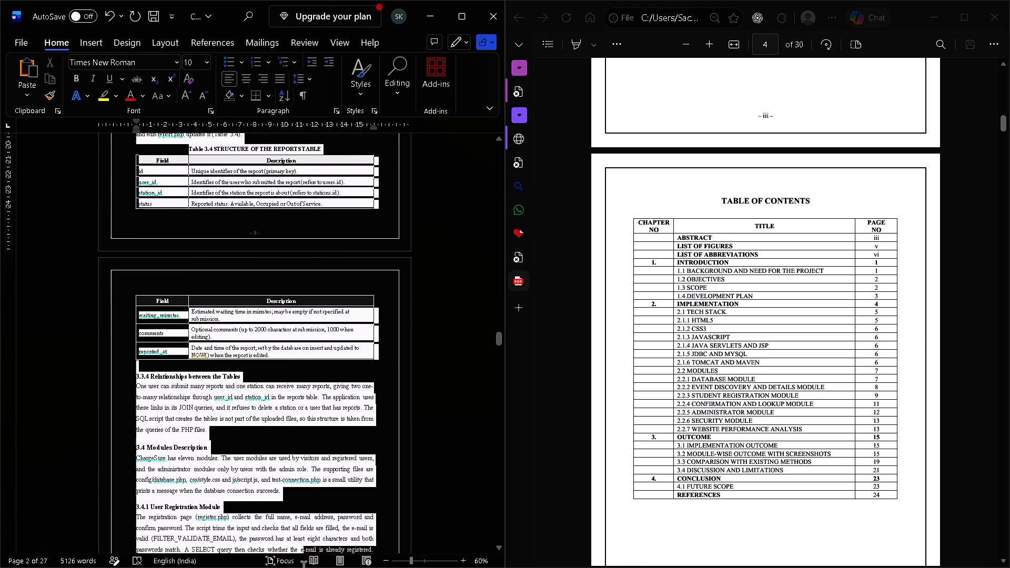
pyautogui.moveTo(304, 567); pyautogui.dragTo(304, 567)
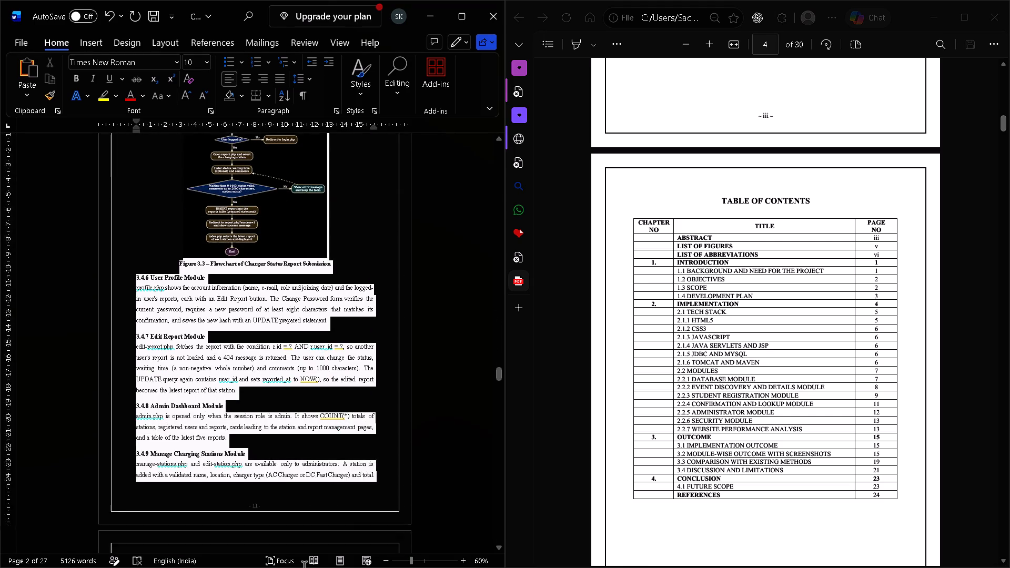
pyautogui.moveTo(304, 567); pyautogui.dragTo(307, 567)
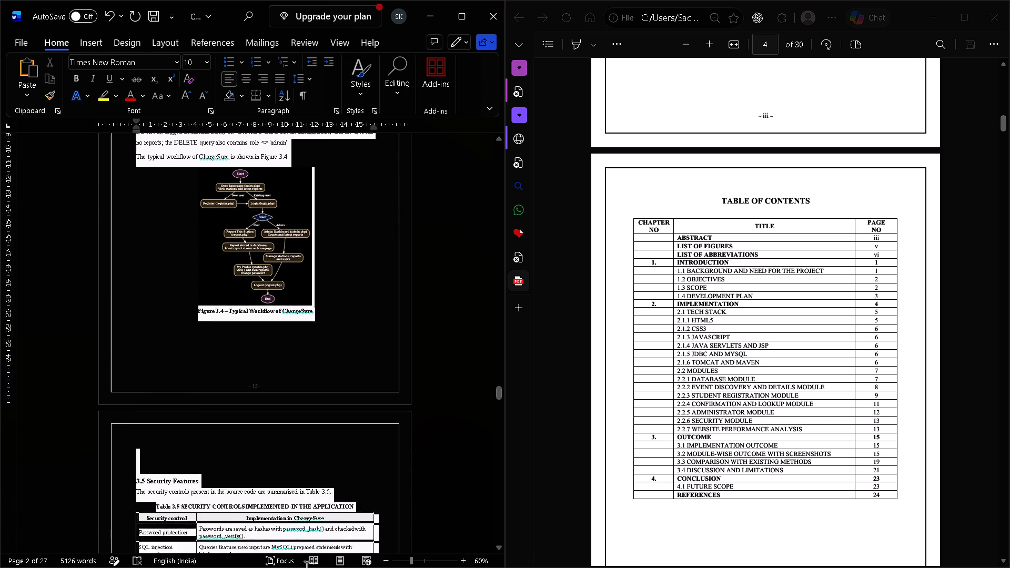
pyautogui.moveTo(307, 567); pyautogui.dragTo(308, 567)
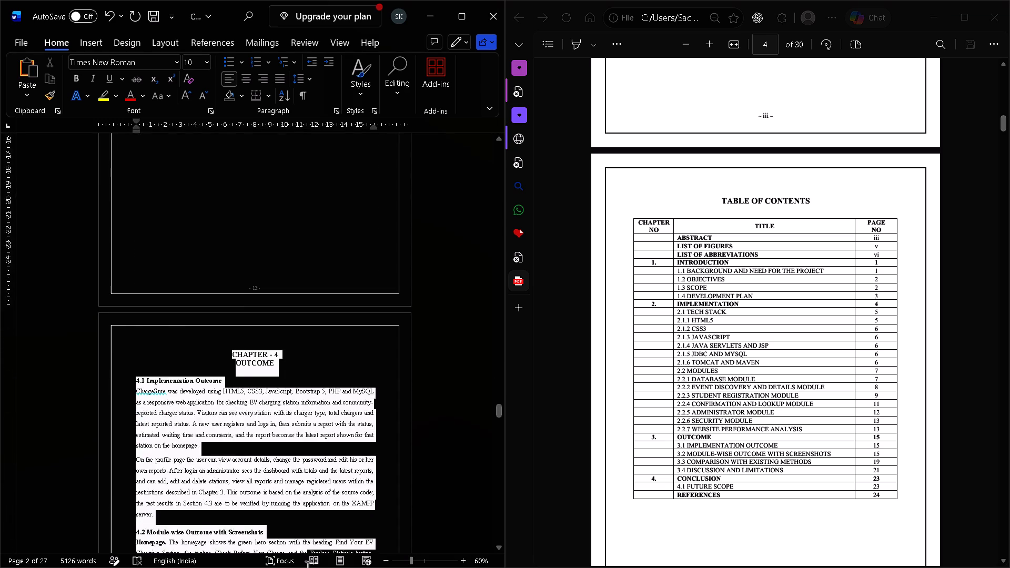
pyautogui.moveTo(308, 567); pyautogui.dragTo(309, 567)
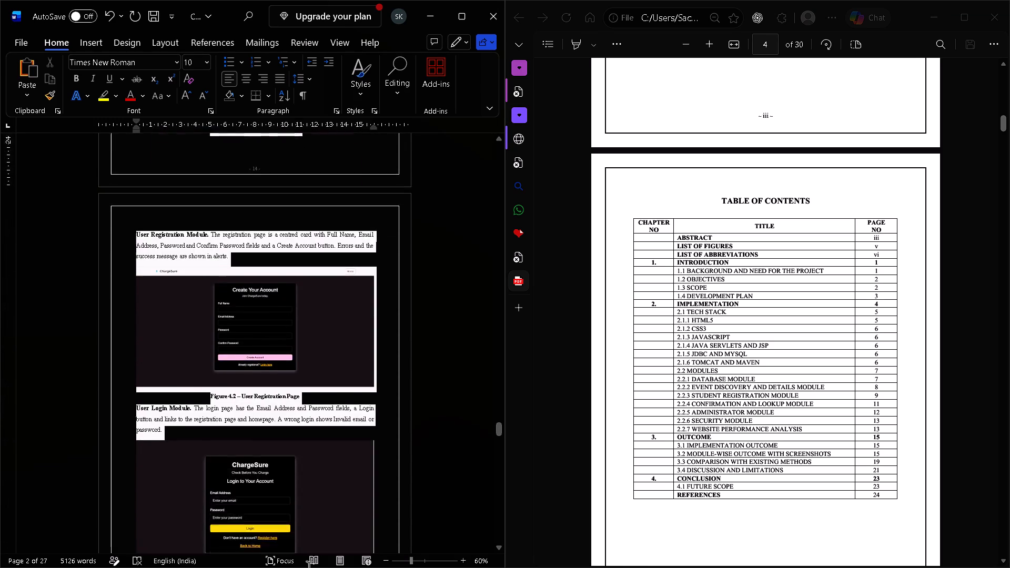
pyautogui.moveTo(309, 567); pyautogui.dragTo(309, 567)
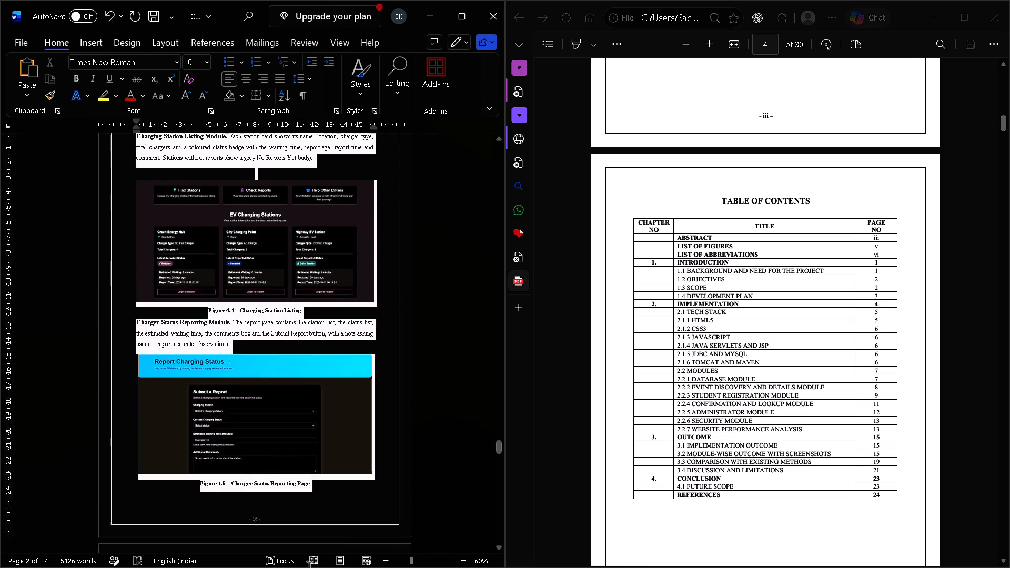
pyautogui.moveTo(309, 567); pyautogui.dragTo(310, 567)
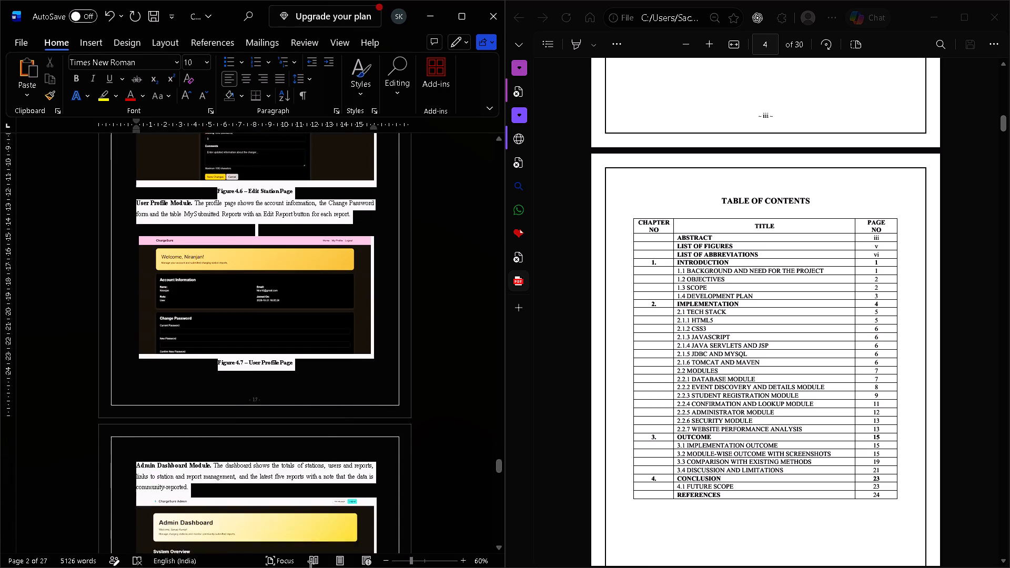
pyautogui.moveTo(310, 567); pyautogui.dragTo(312, 567)
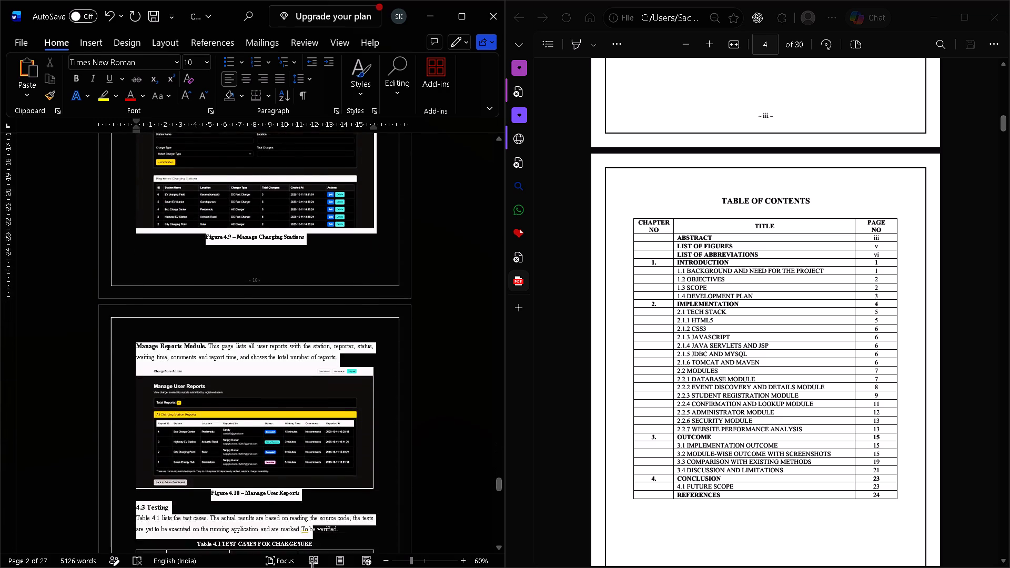
pyautogui.moveTo(312, 567); pyautogui.dragTo(313, 567)
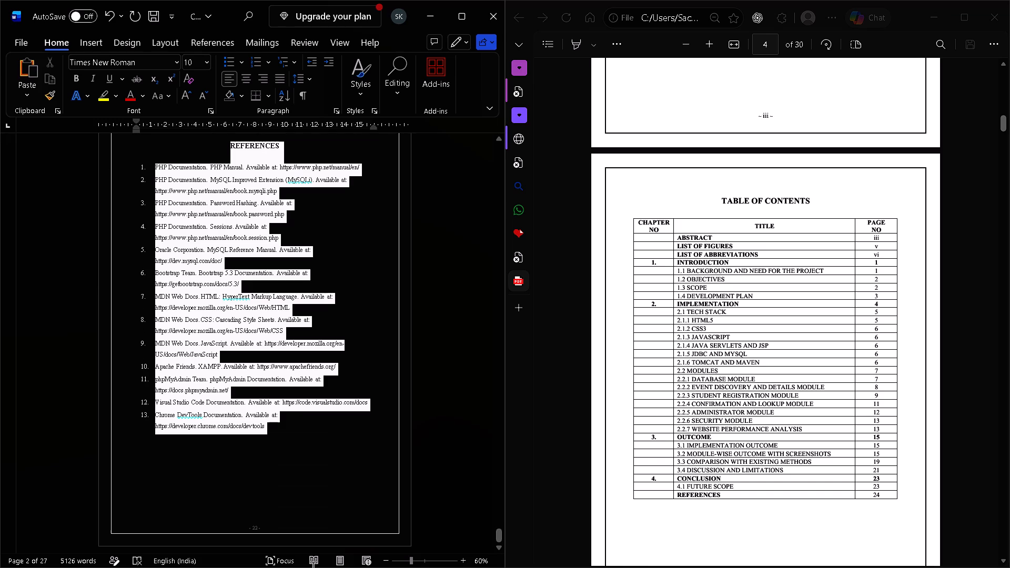
pyautogui.moveTo(313, 567); pyautogui.dragTo(312, 567)
pyautogui.moveTo(312, 567); pyautogui.dragTo(314, 567)
pyautogui.press('BackSpace')
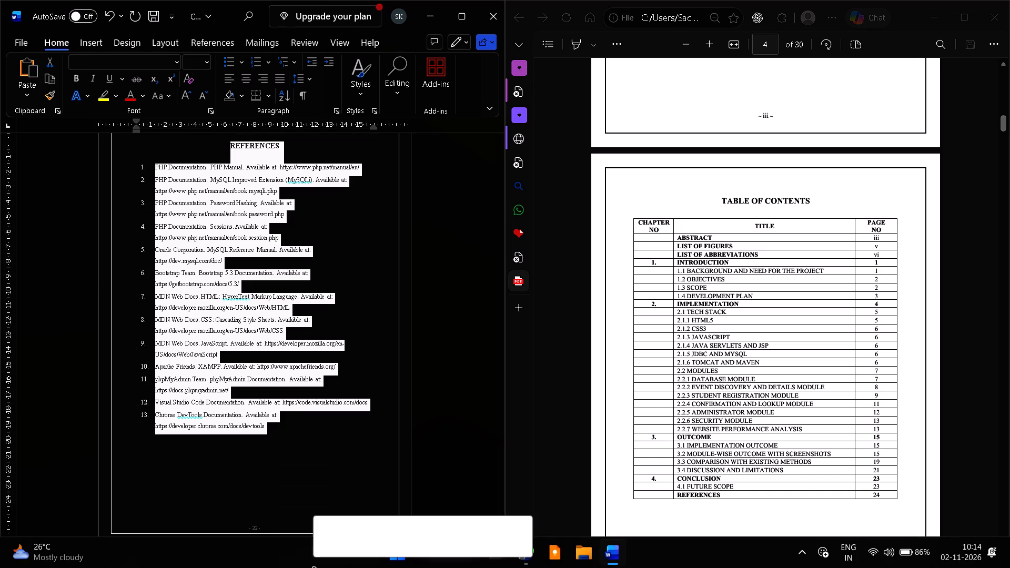
# Clear the centred alignment of the empty line left on the page after the Word Bonafide Certificate.
pyautogui.scroll(11, 314, 567)
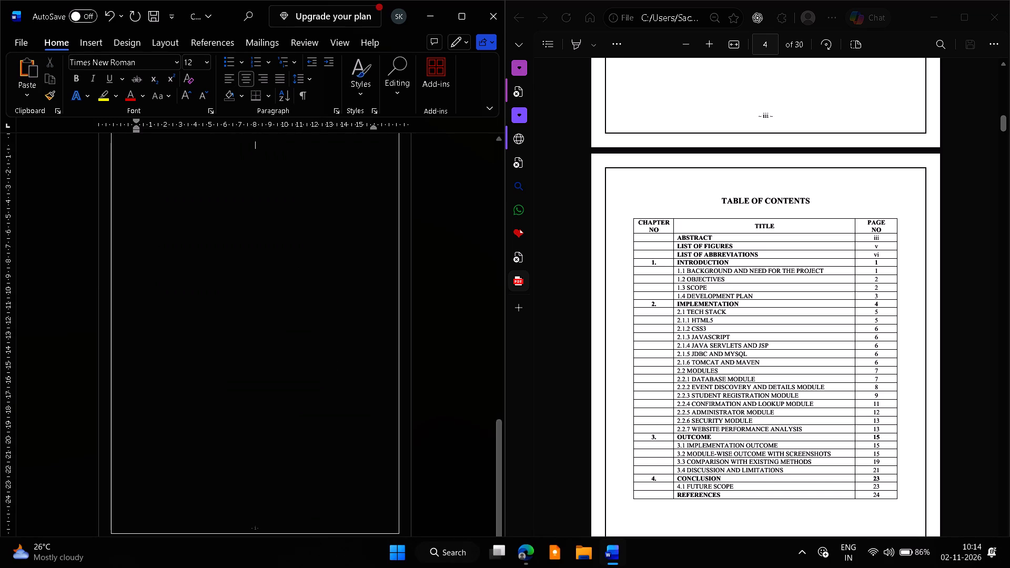
pyautogui.scroll(4, 325, 402)
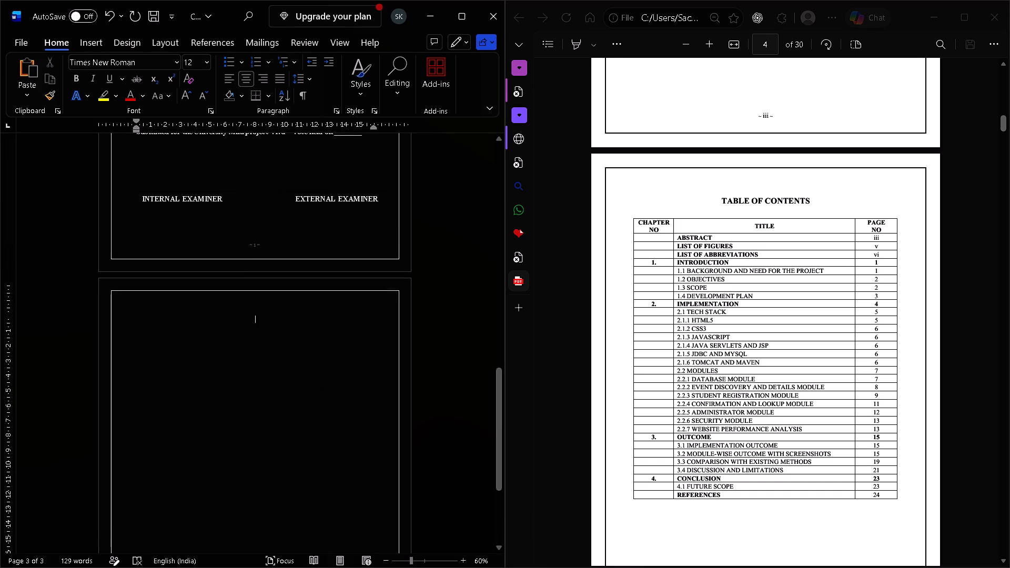
pyautogui.moveTo(257, 328); pyautogui.dragTo(229, 551)
pyautogui.moveTo(229, 551); pyautogui.dragTo(226, 567)
pyautogui.press('BackSpace')
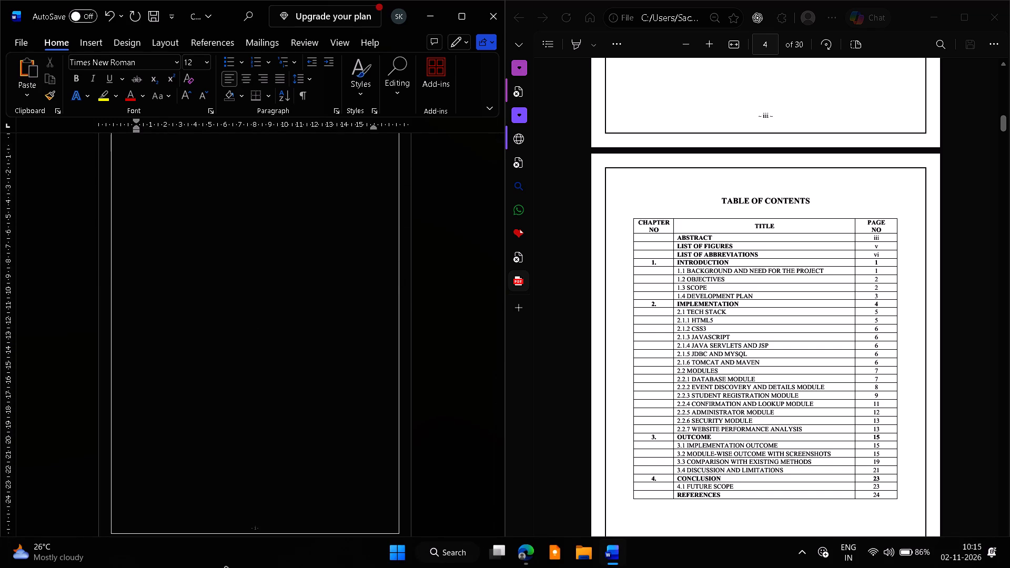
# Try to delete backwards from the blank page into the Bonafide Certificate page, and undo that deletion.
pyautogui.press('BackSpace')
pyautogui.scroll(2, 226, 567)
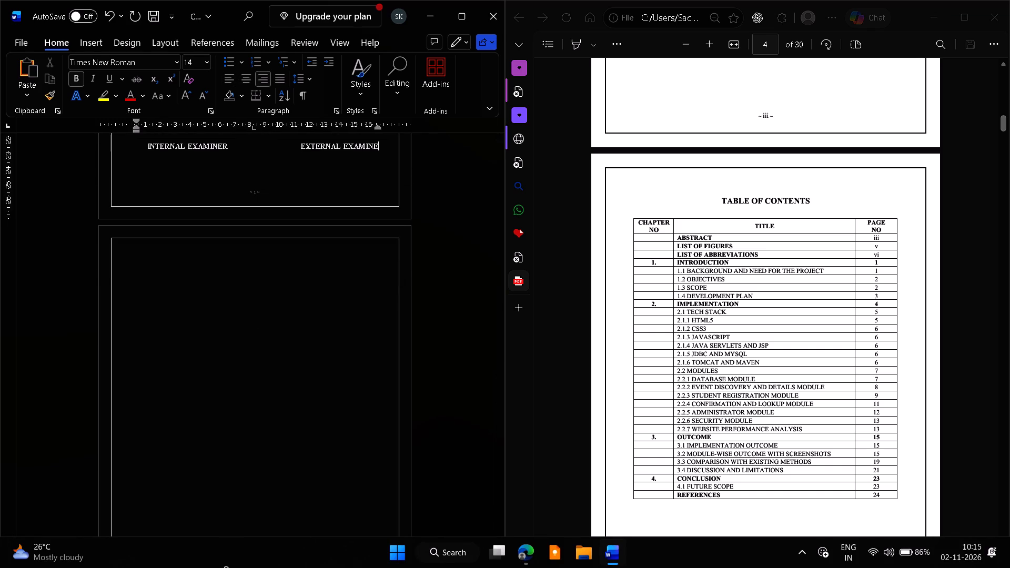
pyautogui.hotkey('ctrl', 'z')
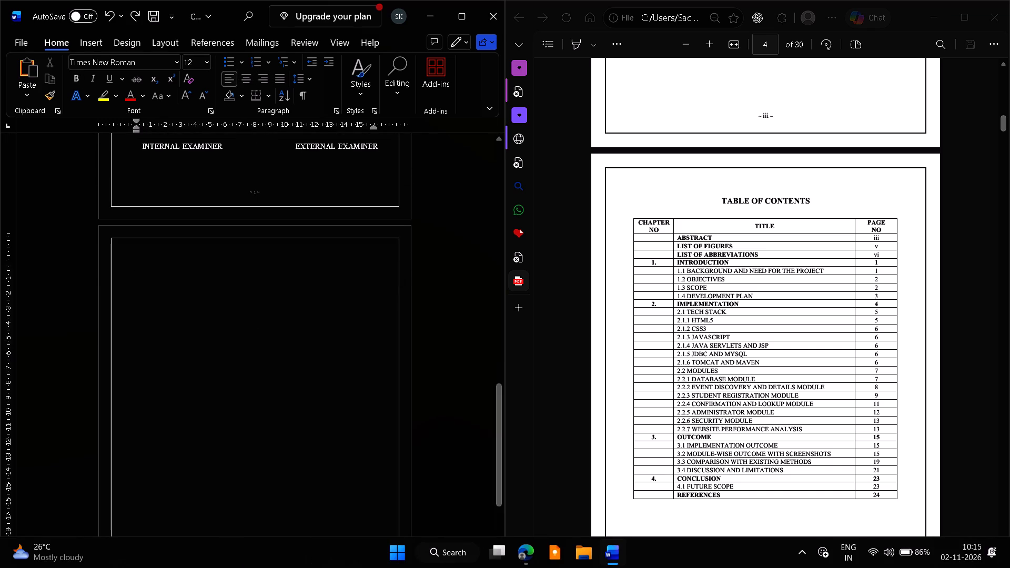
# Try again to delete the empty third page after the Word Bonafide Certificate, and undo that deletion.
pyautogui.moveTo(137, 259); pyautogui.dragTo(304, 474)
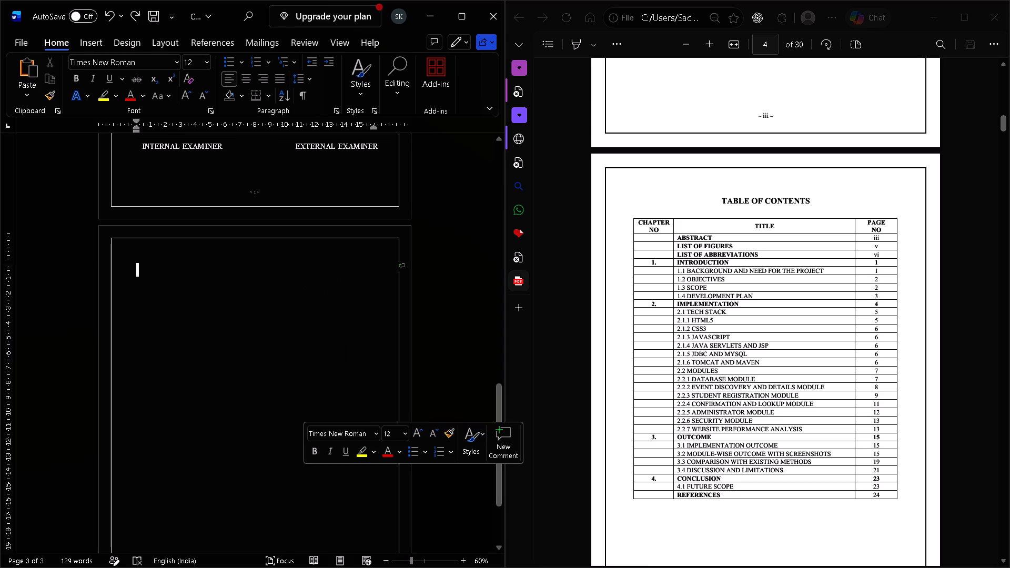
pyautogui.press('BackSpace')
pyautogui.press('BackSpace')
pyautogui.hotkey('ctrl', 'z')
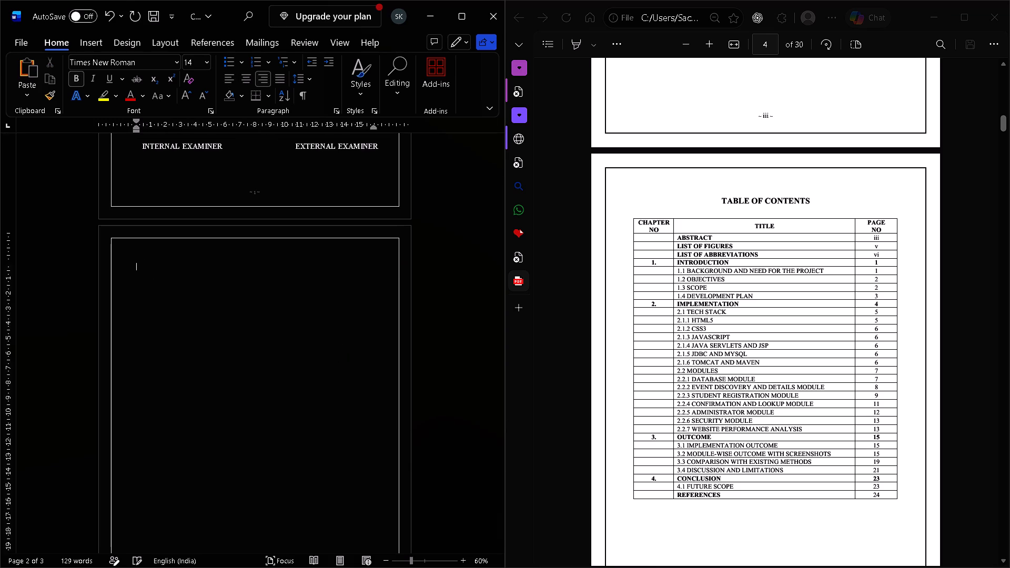
# Examine the Word Bonafide Certificate page, from its heading to the examiner signature line and the blank page after it.
pyautogui.scroll(6, 304, 474)
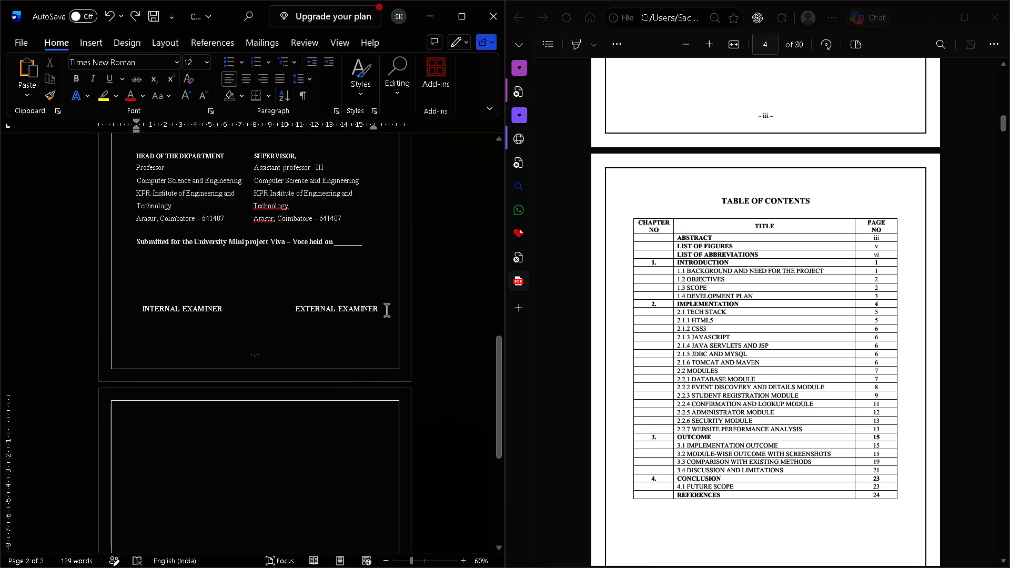
pyautogui.click(387, 310)
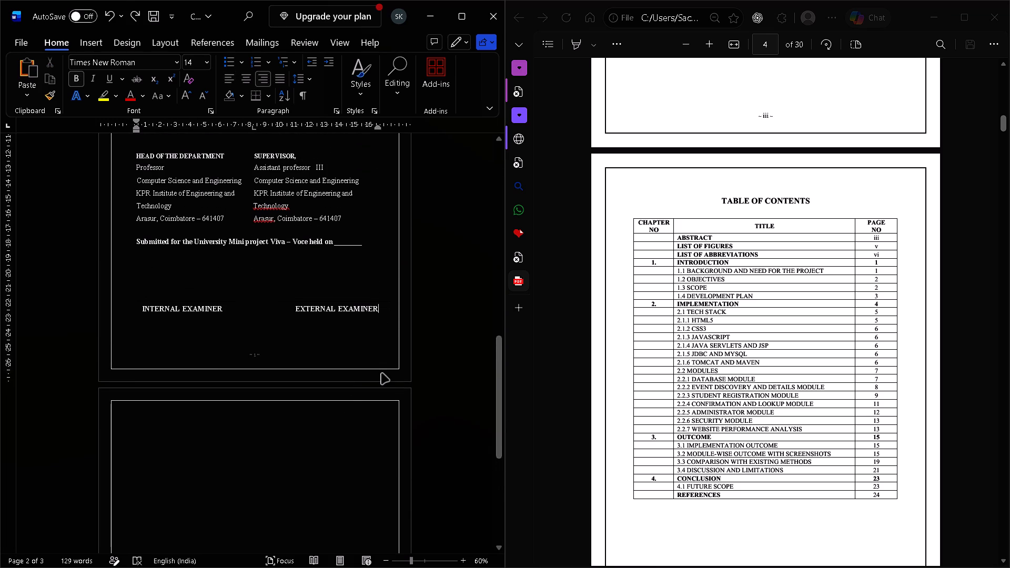
pyautogui.scroll(5, 382, 374)
pyautogui.scroll(-1, 382, 374)
pyautogui.scroll(2, 382, 374)
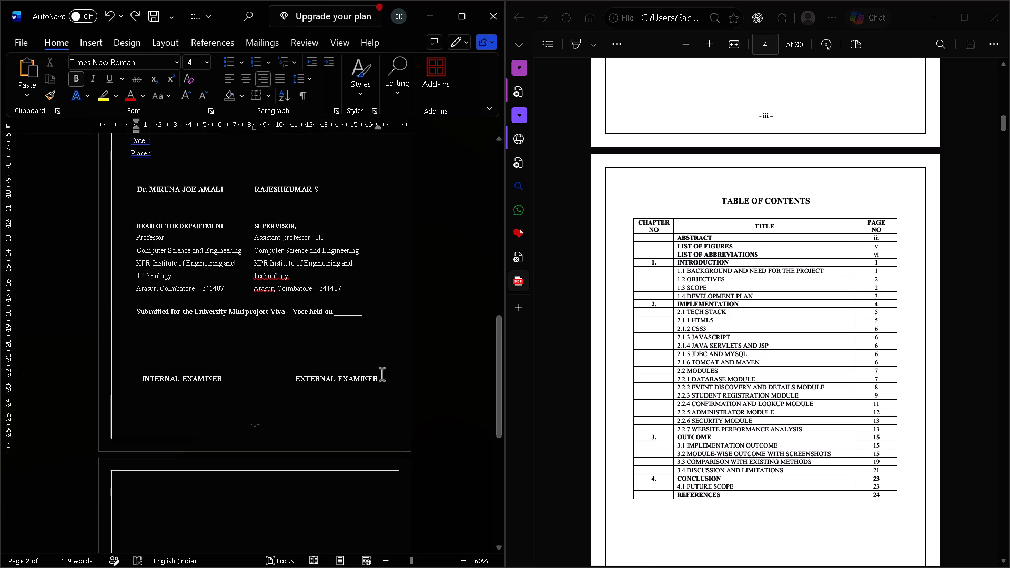
pyautogui.scroll(3, 382, 374)
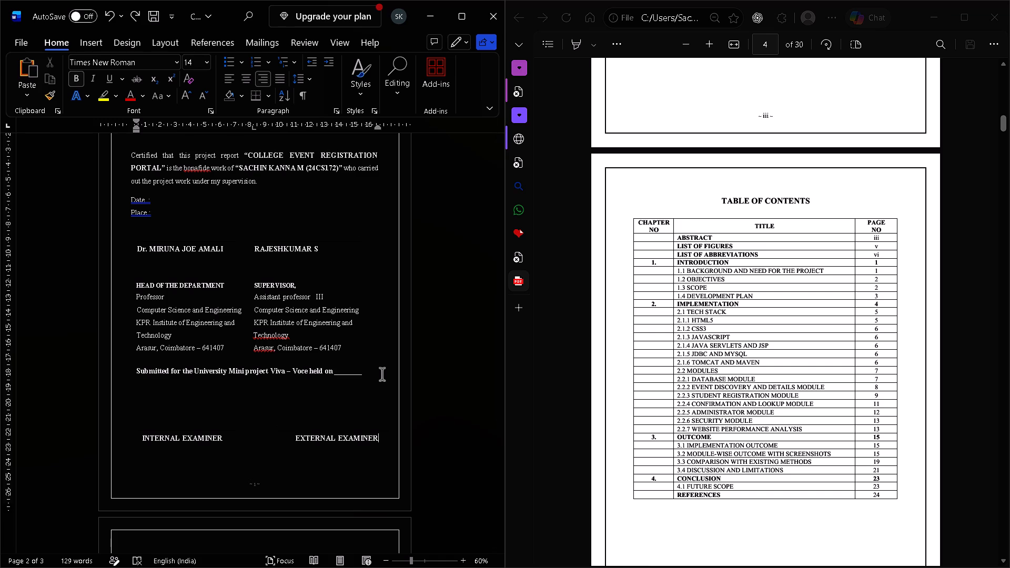
pyautogui.scroll(2, 359, 353)
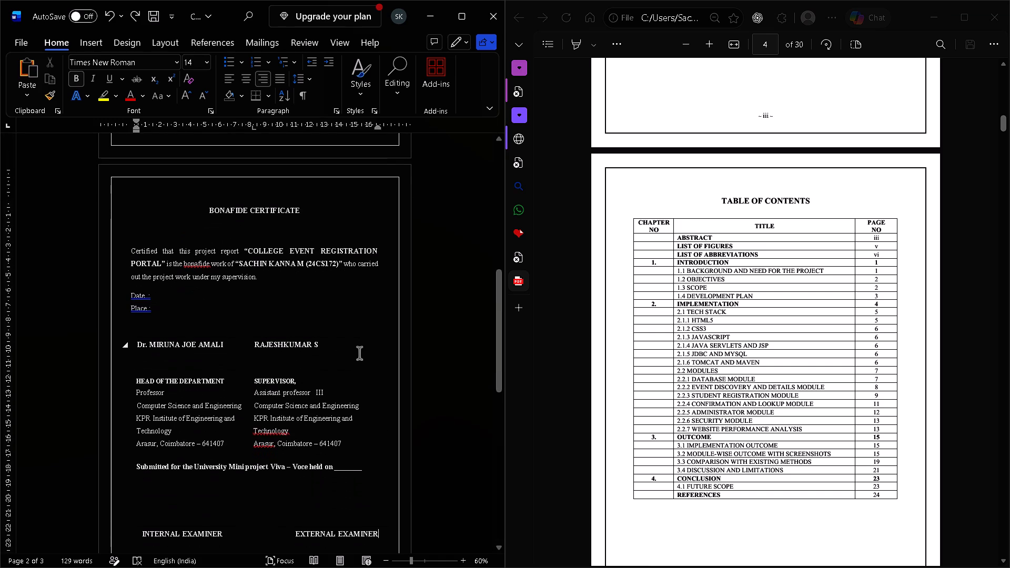
pyautogui.scroll(-5, 359, 353)
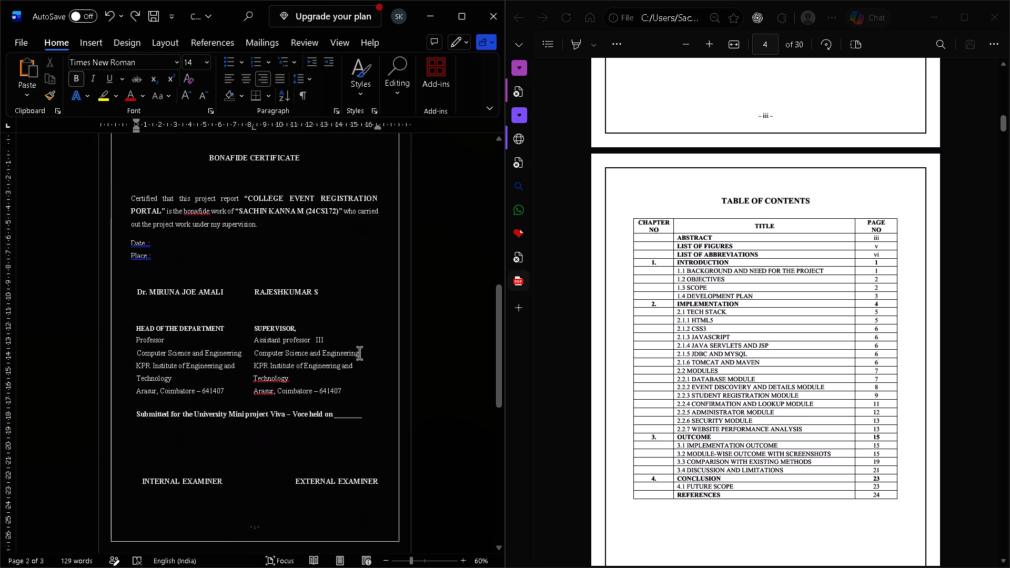
pyautogui.scroll(-8, 359, 353)
pyautogui.scroll(5, 359, 353)
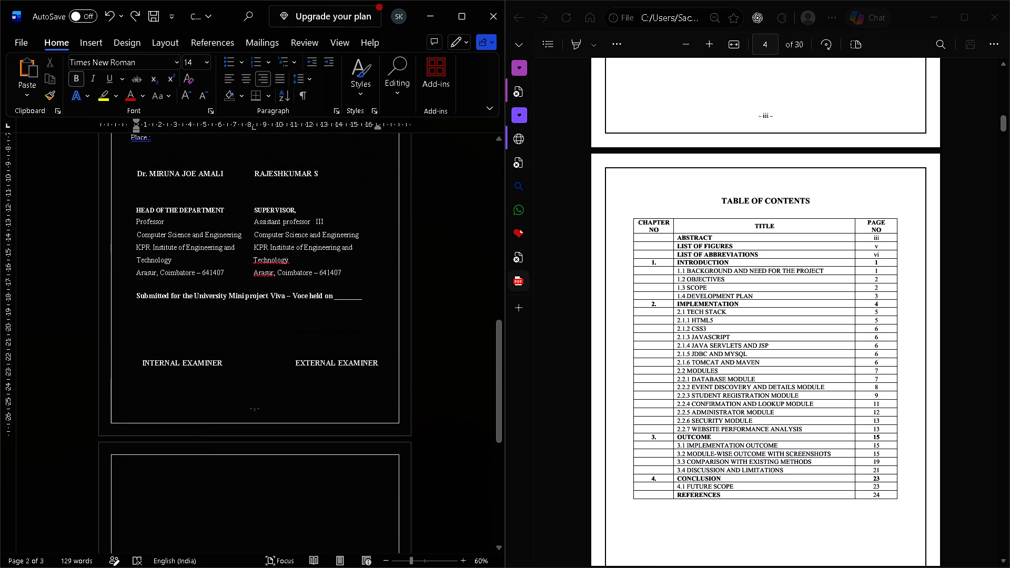
pyautogui.scroll(4, 359, 353)
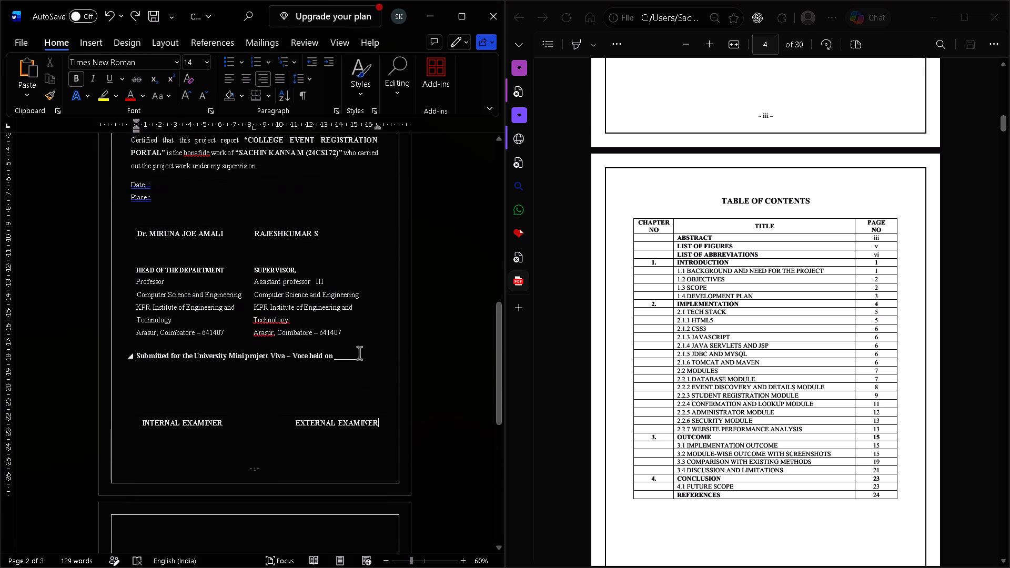
pyautogui.scroll(3, 359, 353)
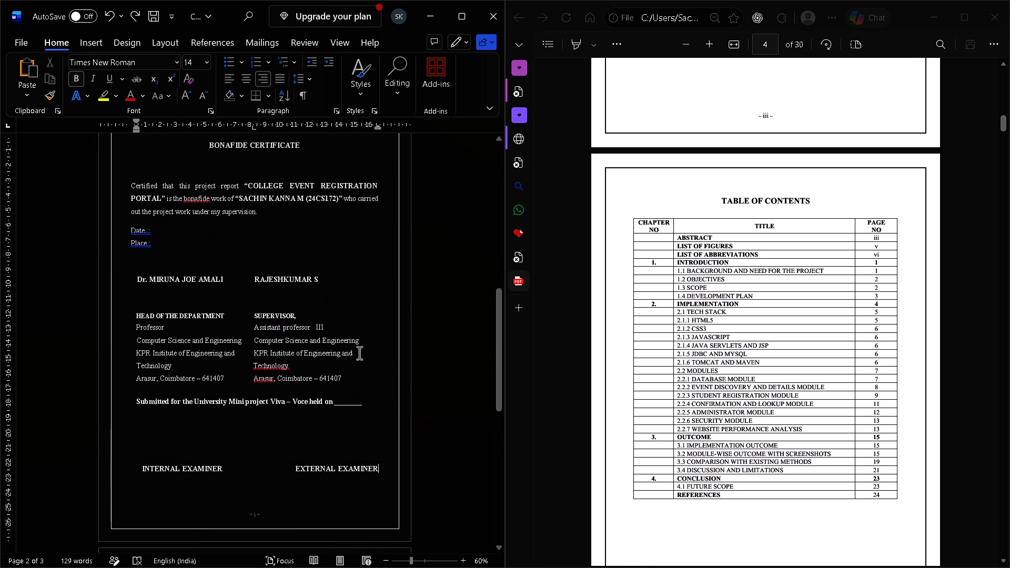
pyautogui.scroll(2, 359, 353)
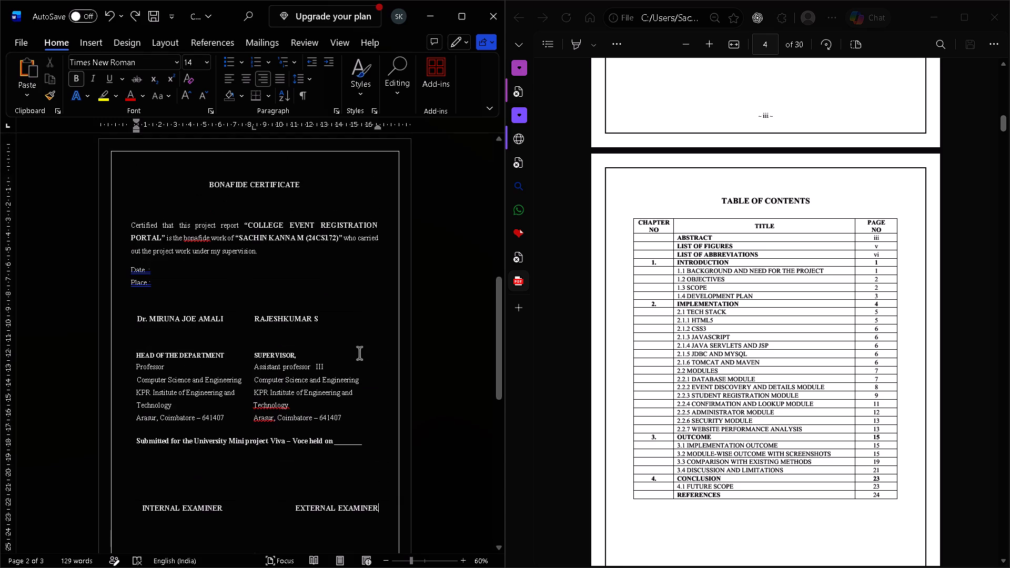
pyautogui.scroll(1, 359, 353)
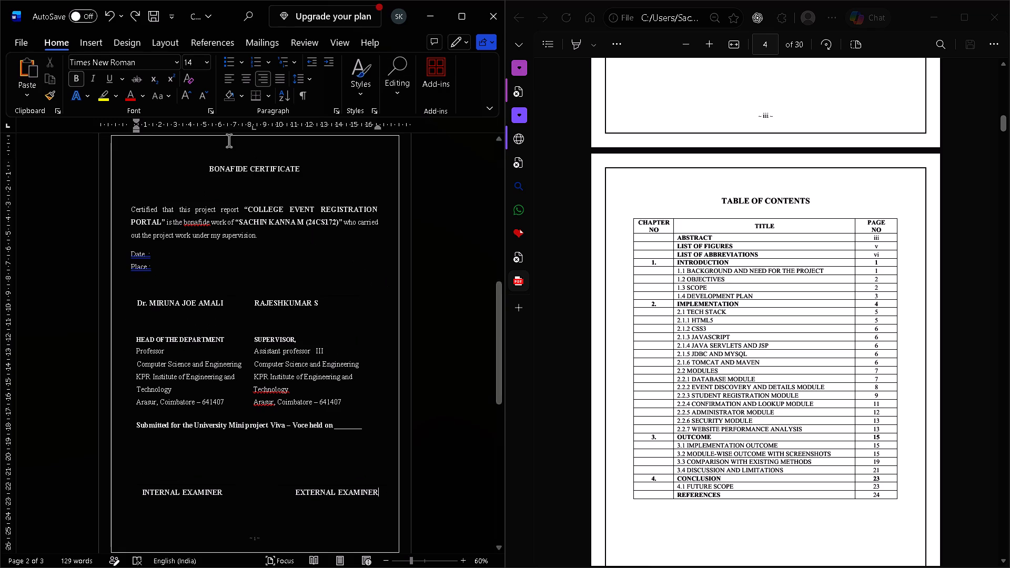
# Save a PDF copy of the Word report in the Downloads folder as ChargeSure_Mini_Project_Report (1)_final.pdf.
pyautogui.click(29, 44)
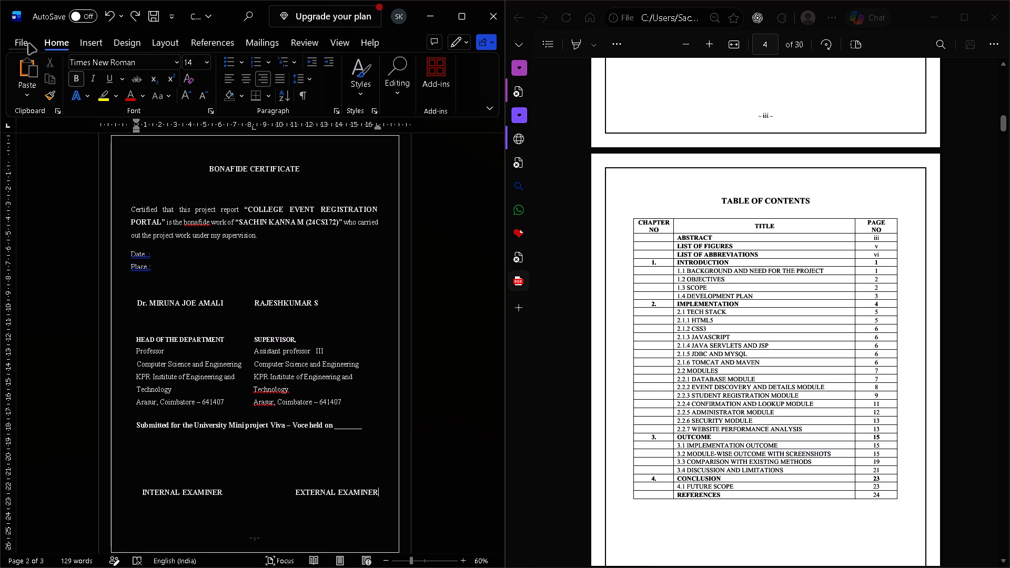
pyautogui.scroll(2, 663, 252)
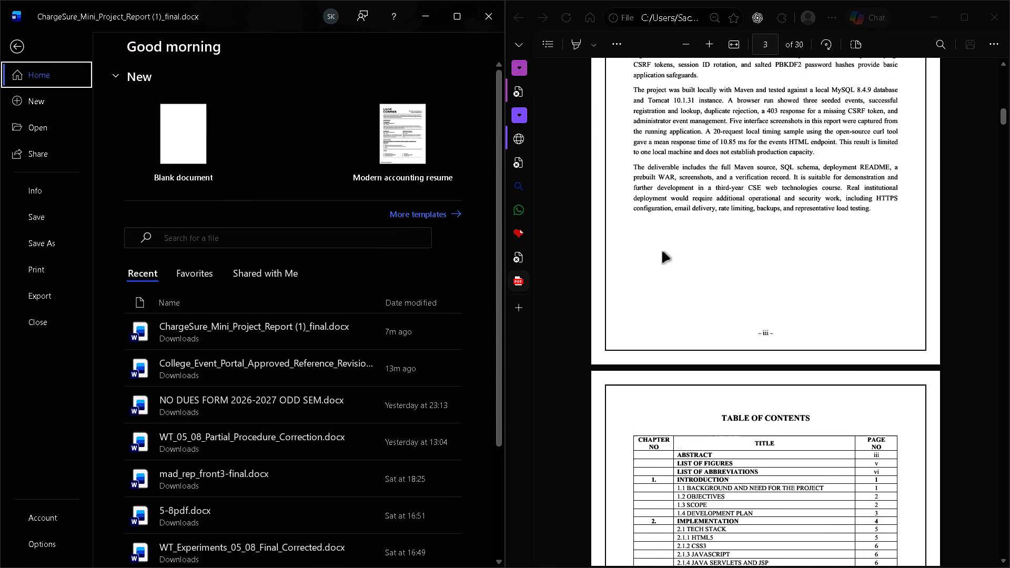
pyautogui.scroll(10, 663, 252)
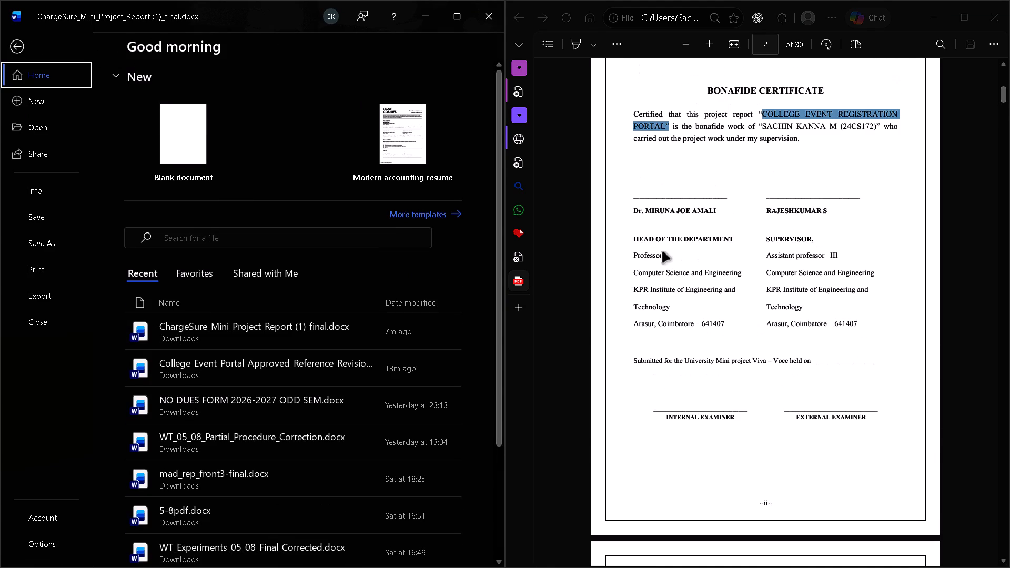
pyautogui.scroll(1, 663, 252)
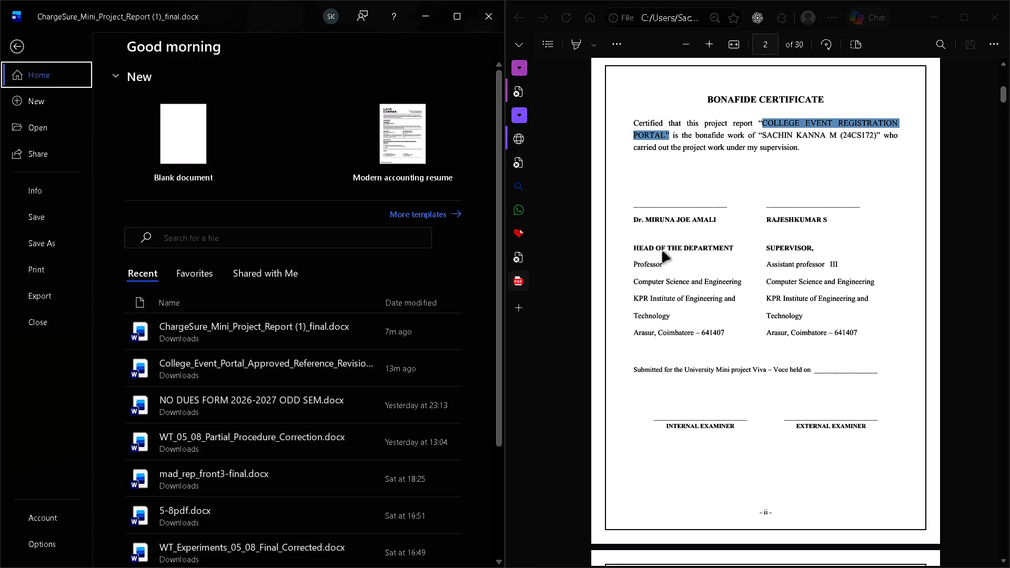
pyautogui.scroll(2, 663, 252)
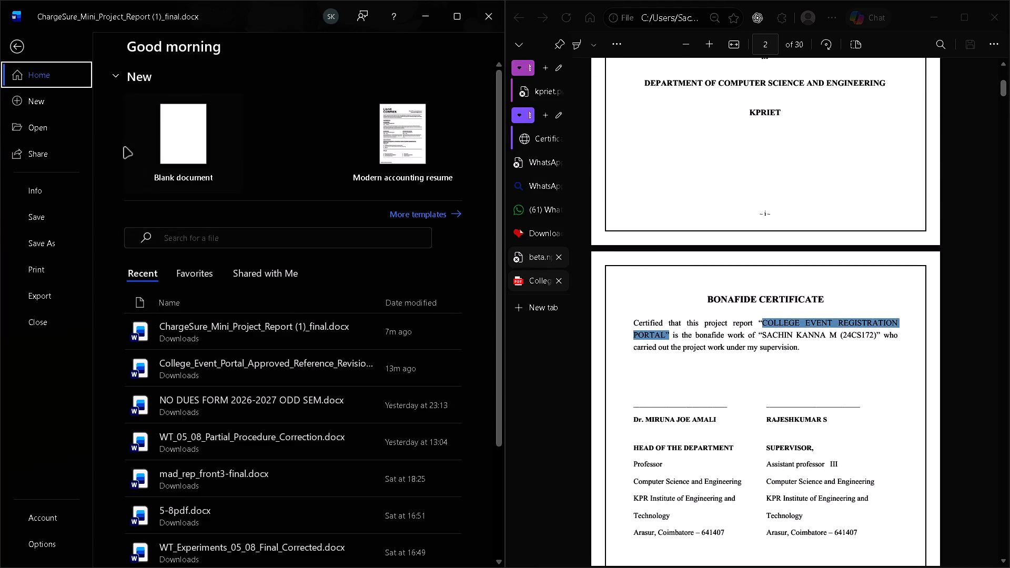
pyautogui.click(47, 244)
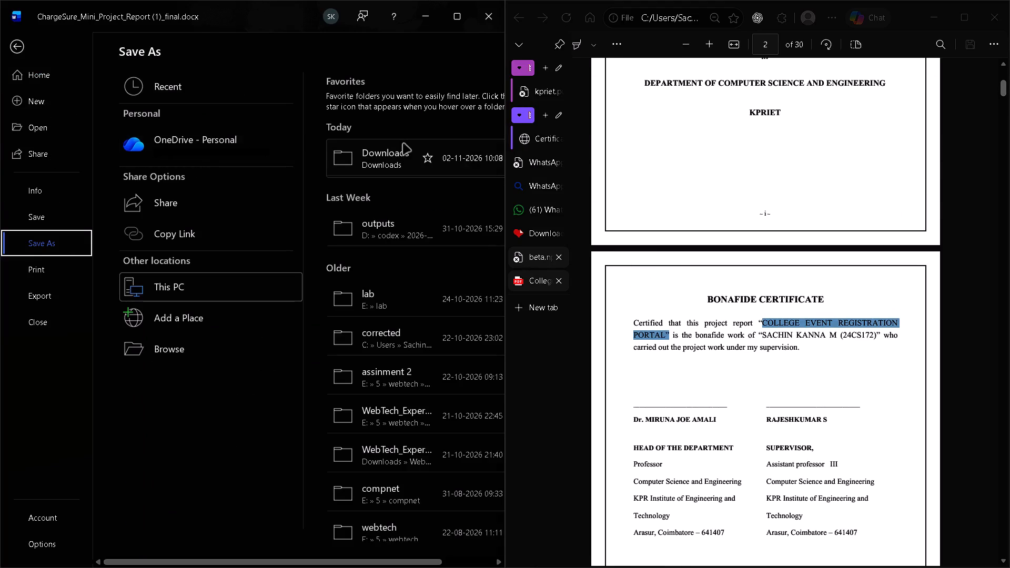
pyautogui.click(407, 153)
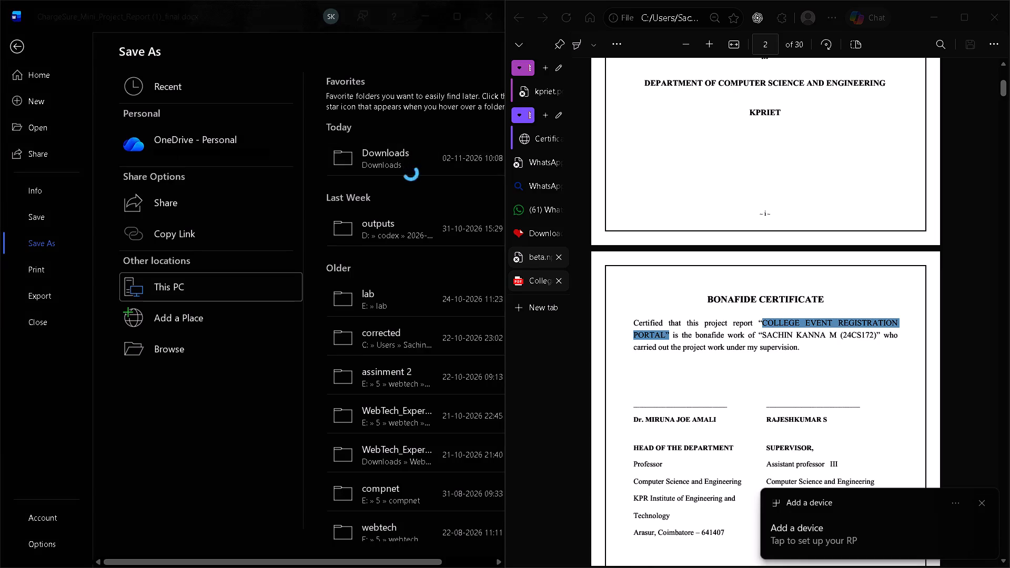
pyautogui.moveTo(196, 244); pyautogui.dragTo(188, 236)
pyautogui.click(188, 236)
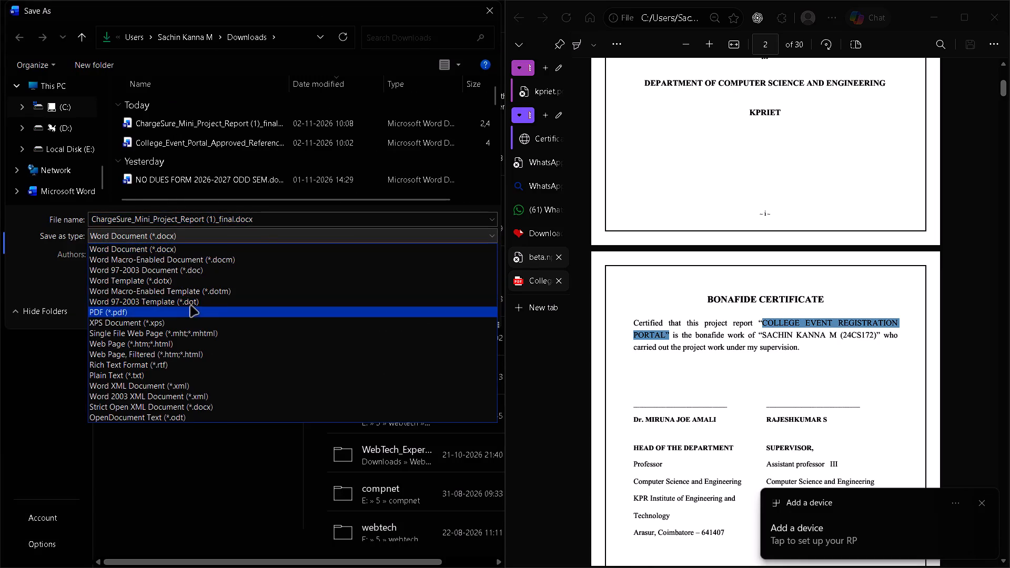
pyautogui.click(194, 310)
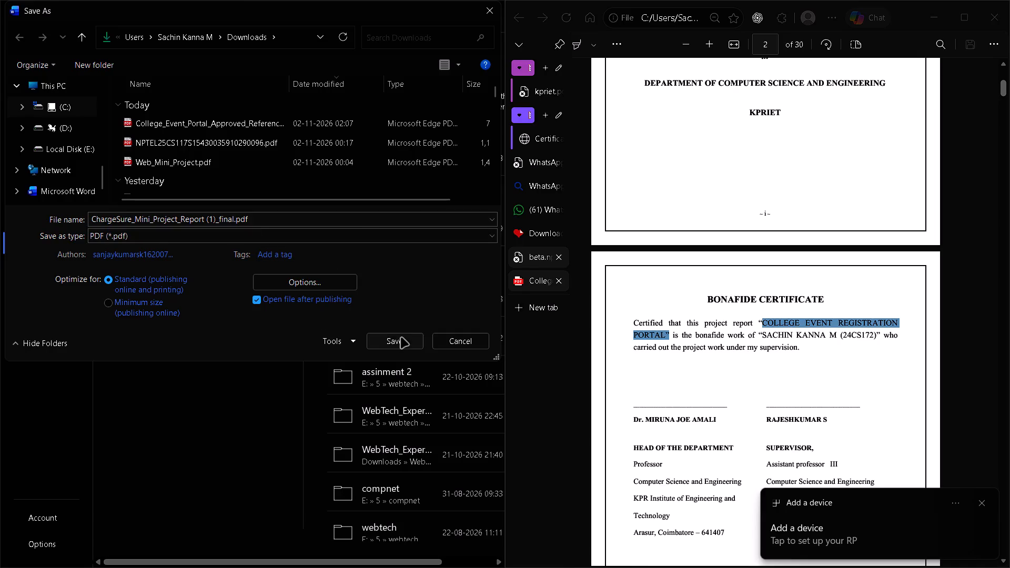
pyautogui.click(401, 338)
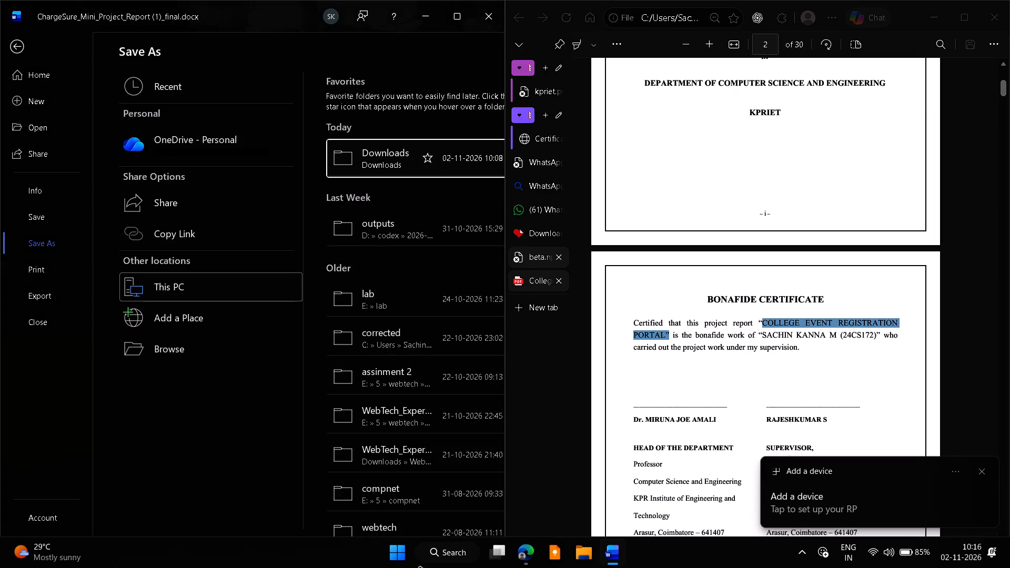
# Switch to Microsoft Edge, search the web for "REMOVE PAGES" and open iLovePDF's Remove PDF pages tool.
pyautogui.click(523, 564)
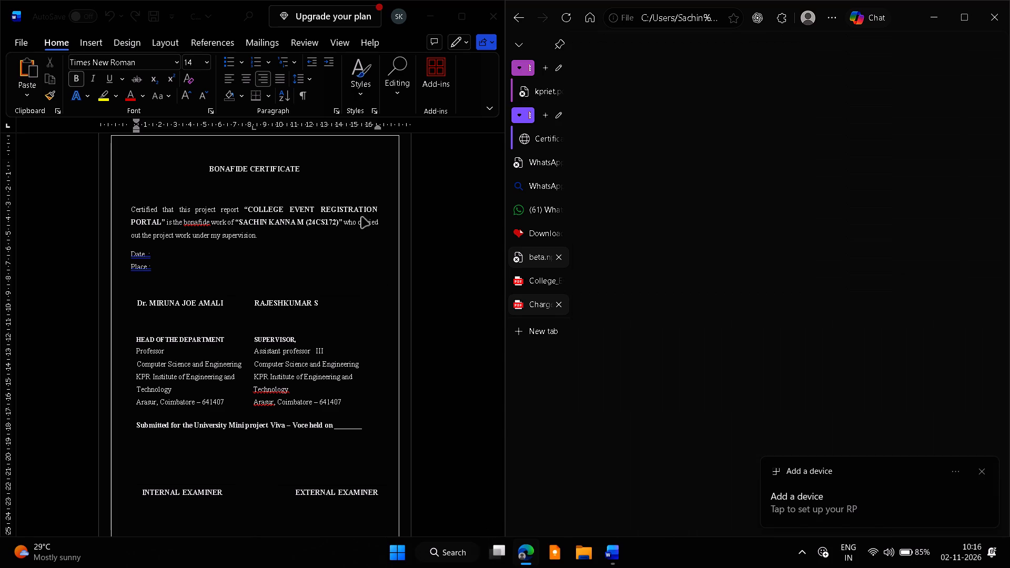
pyautogui.click(967, 24)
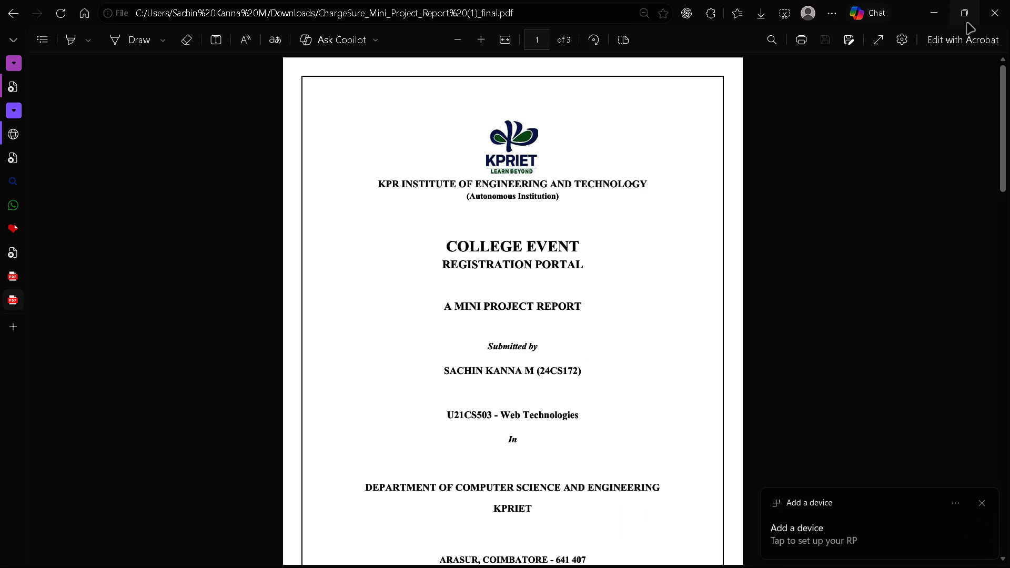
pyautogui.click(8, 331)
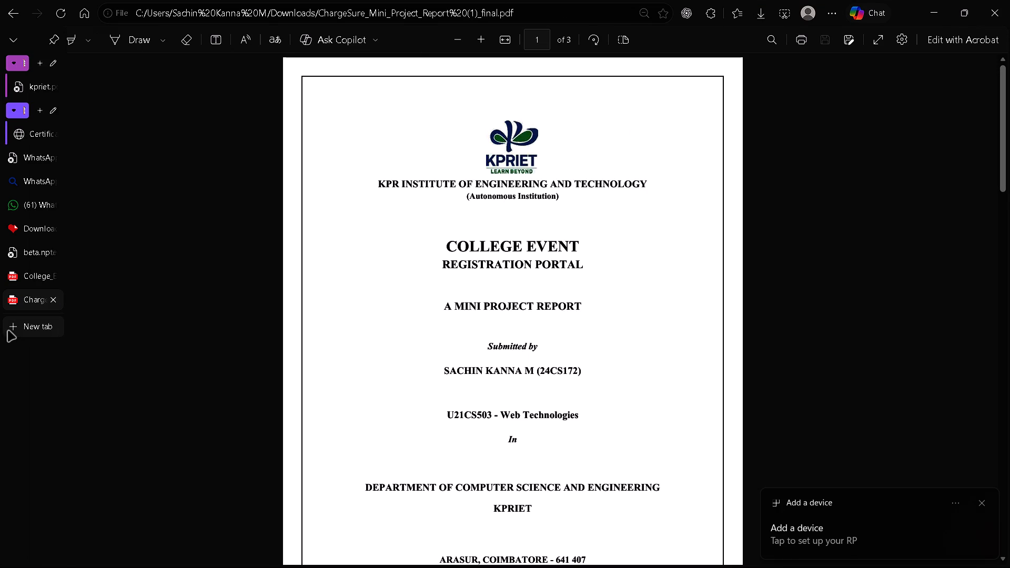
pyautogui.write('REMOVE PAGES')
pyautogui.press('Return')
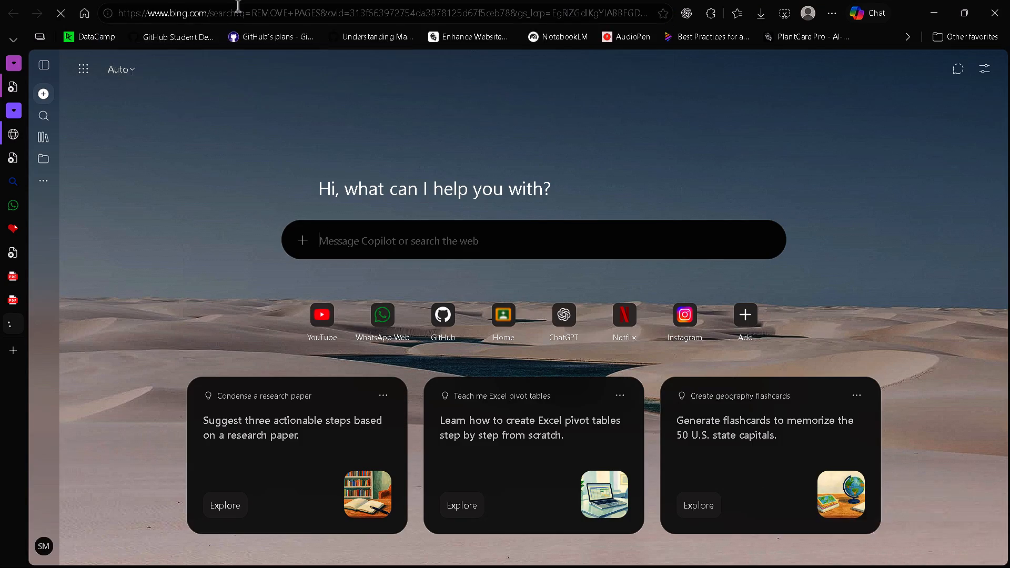
pyautogui.click(314, 195)
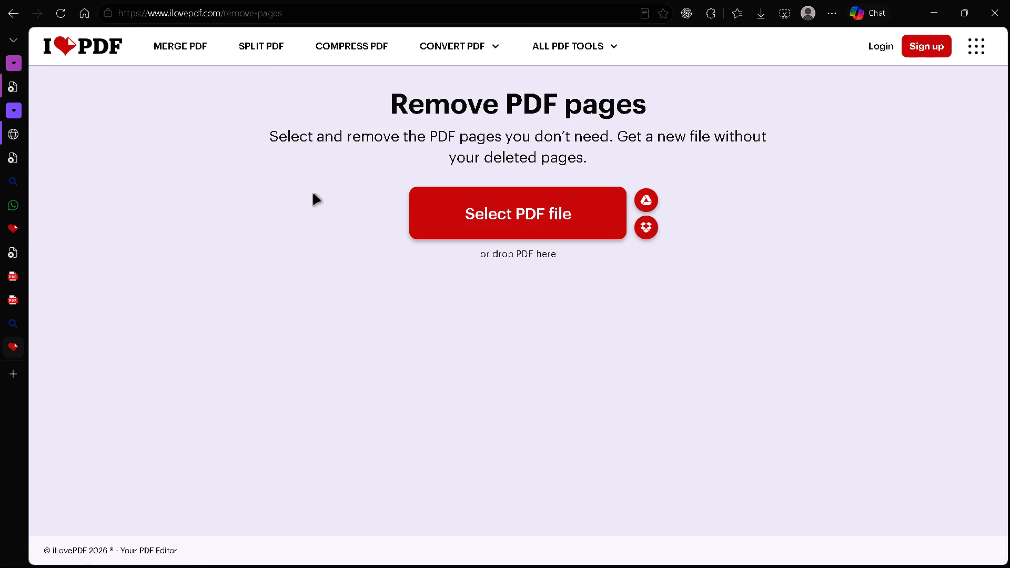
# Remove pages 2-3 from ChargeSure_Mini_Project_Report (1)_final.pdf and download the resulting PDF.
pyautogui.click(536, 209)
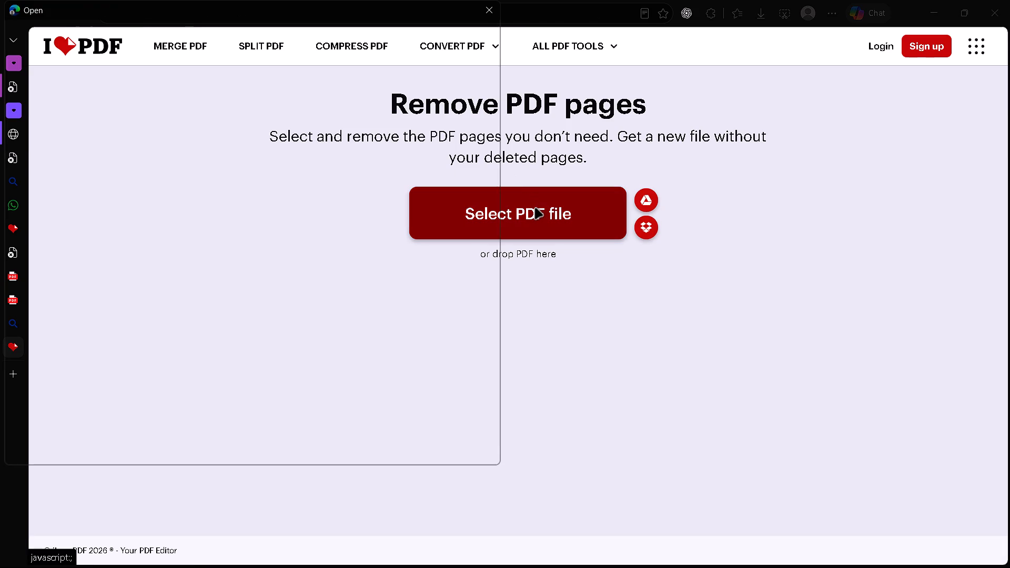
pyautogui.click(234, 119)
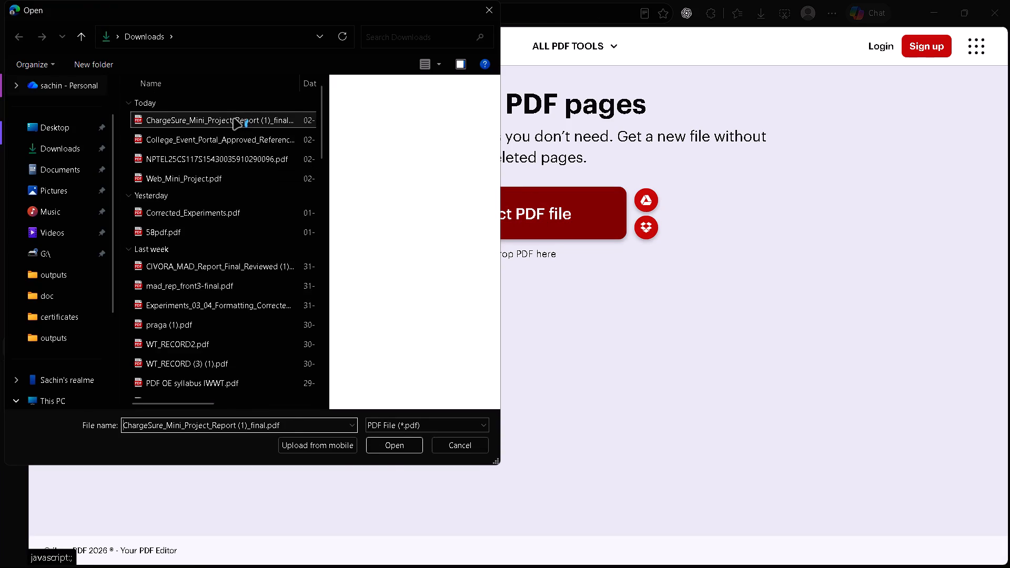
pyautogui.click(399, 442)
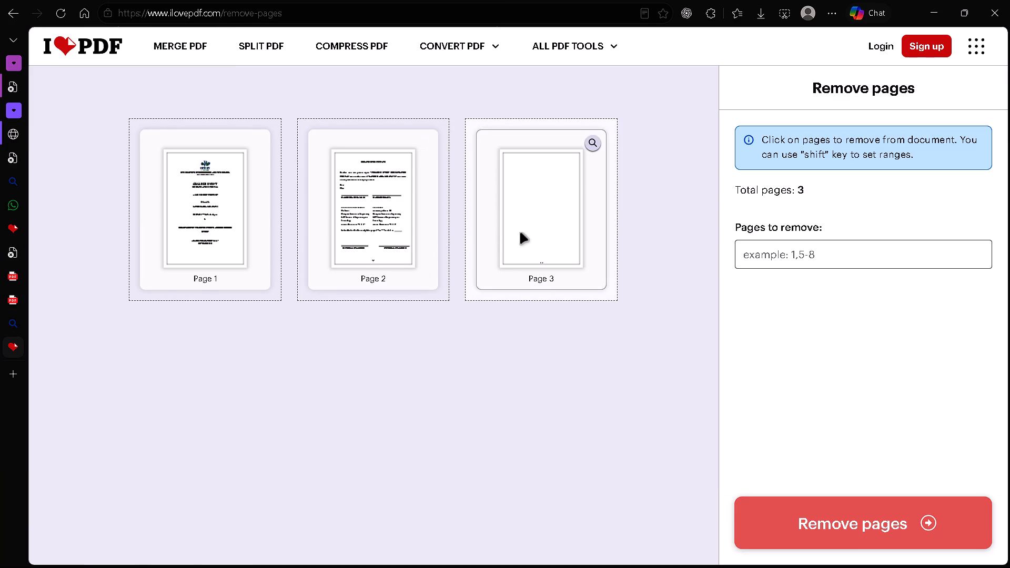
pyautogui.click(567, 188)
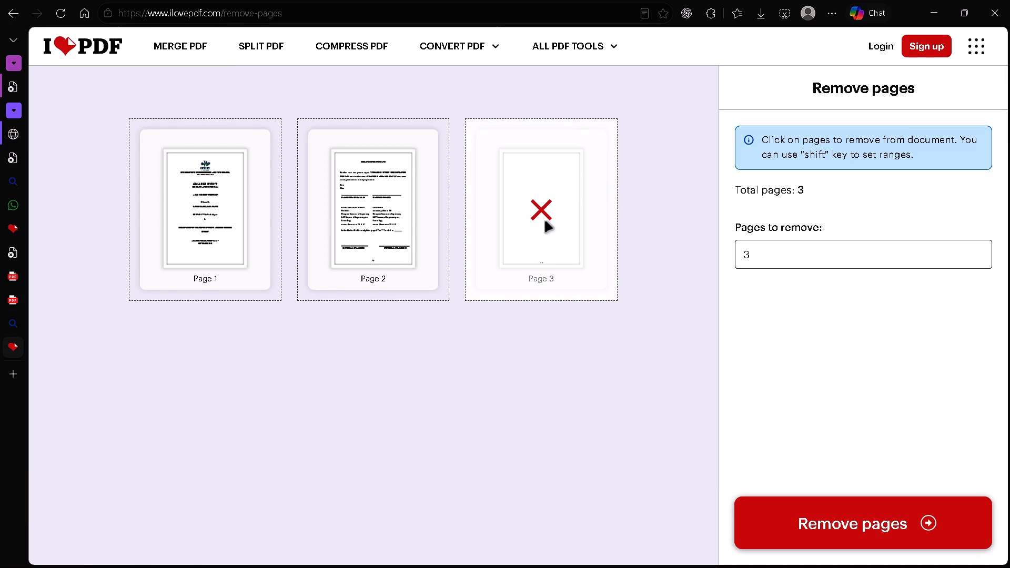
pyautogui.click(422, 202)
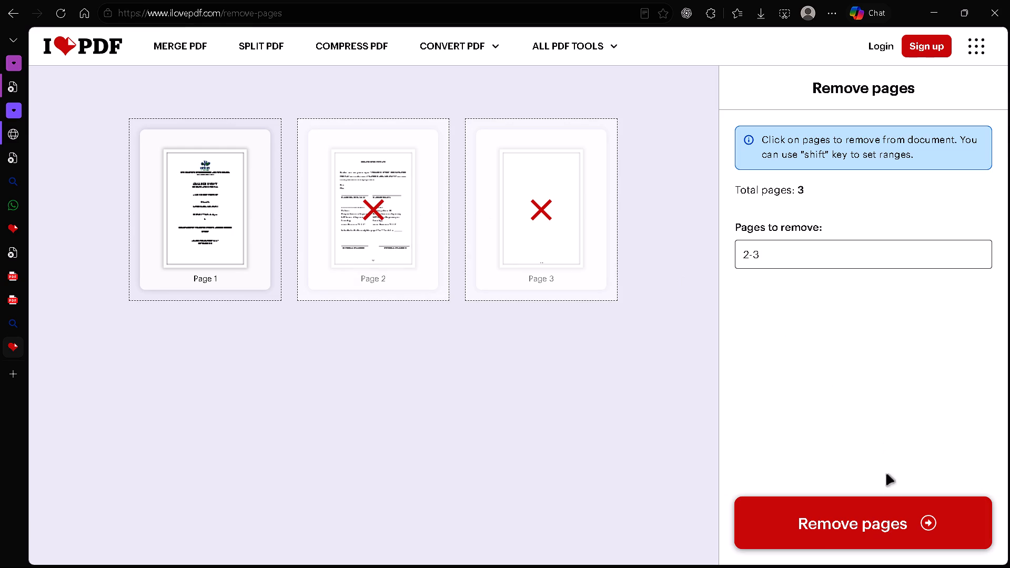
pyautogui.click(887, 515)
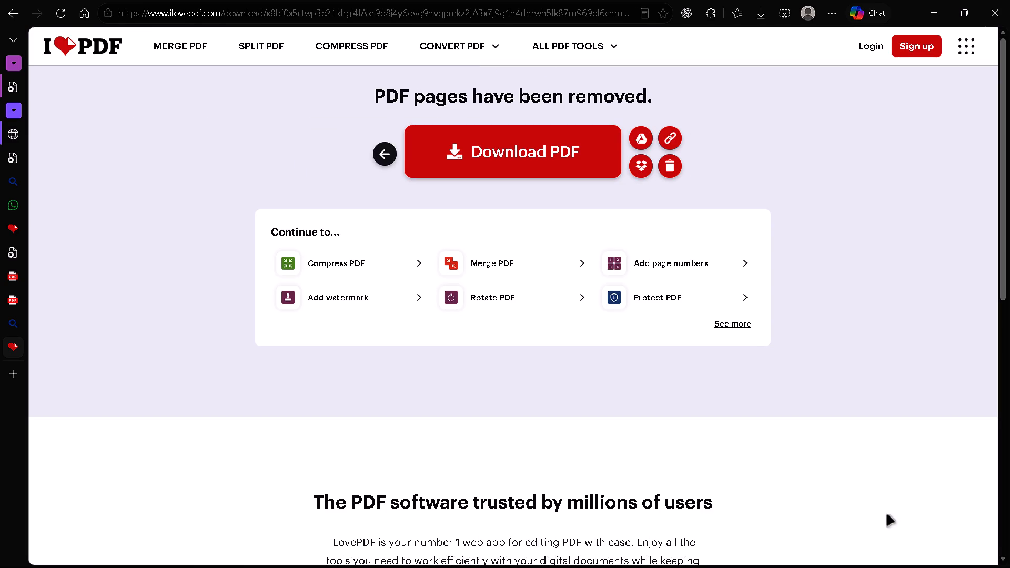
pyautogui.click(553, 157)
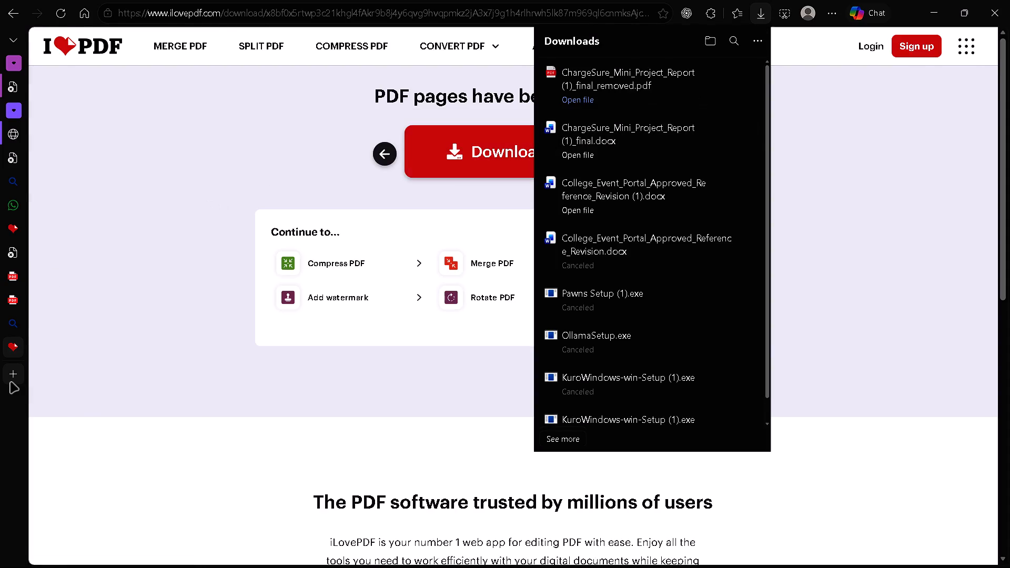
# Search the web for "merge pdf" in a new browser tab and open iLovePDF's Merge PDF tool.
pyautogui.click(12, 383)
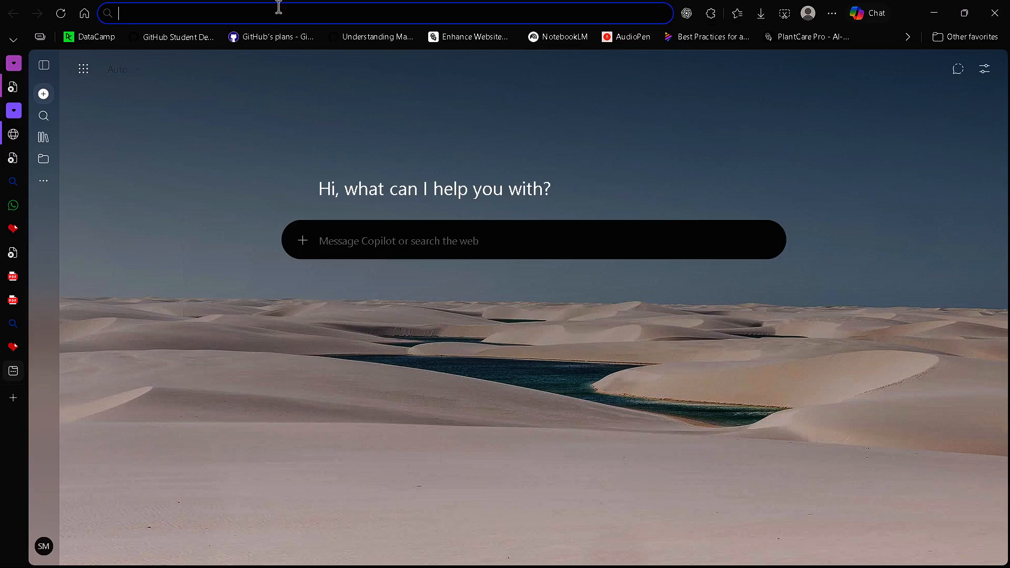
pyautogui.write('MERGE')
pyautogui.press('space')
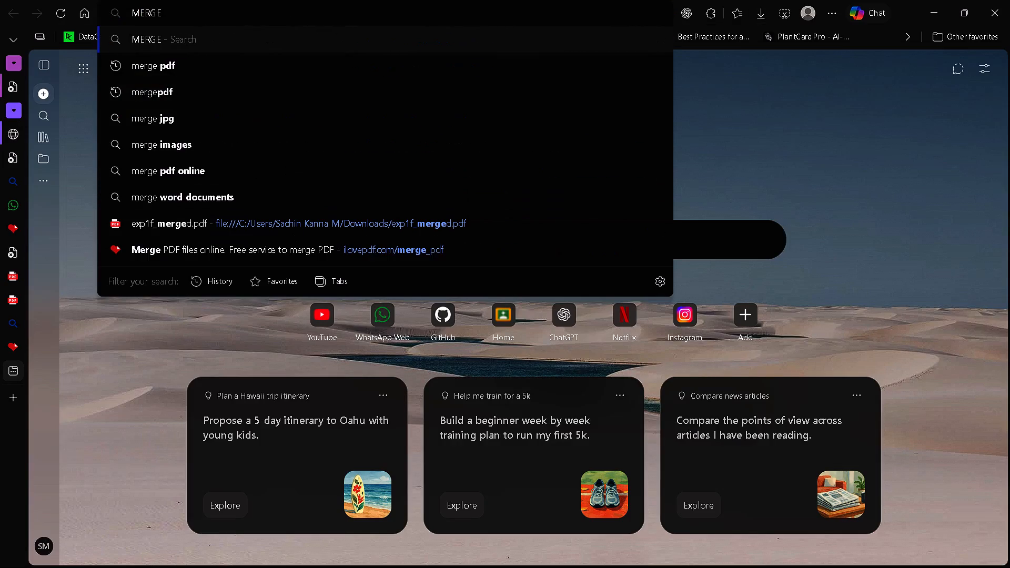
pyautogui.click(209, 65)
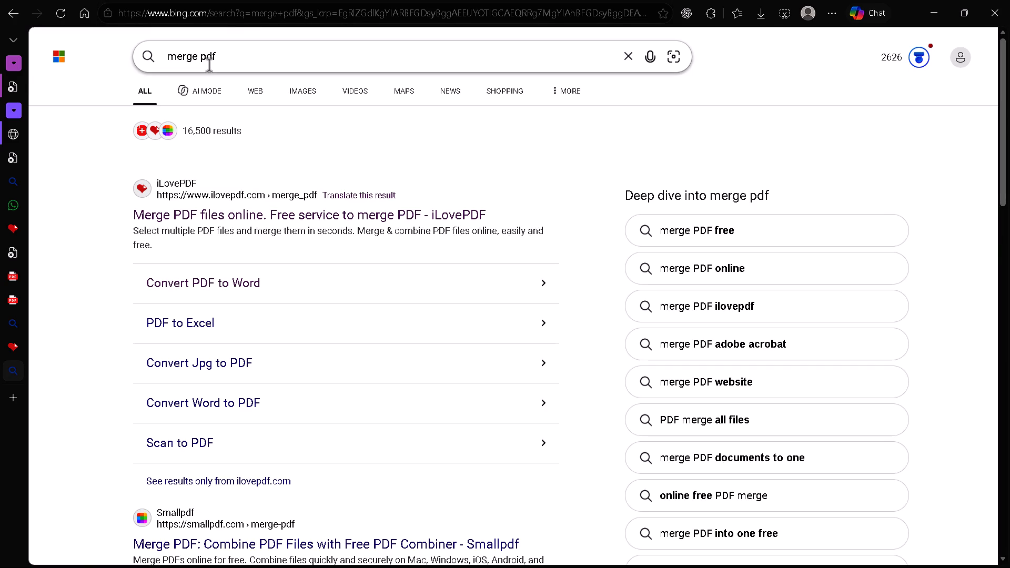
pyautogui.click(256, 209)
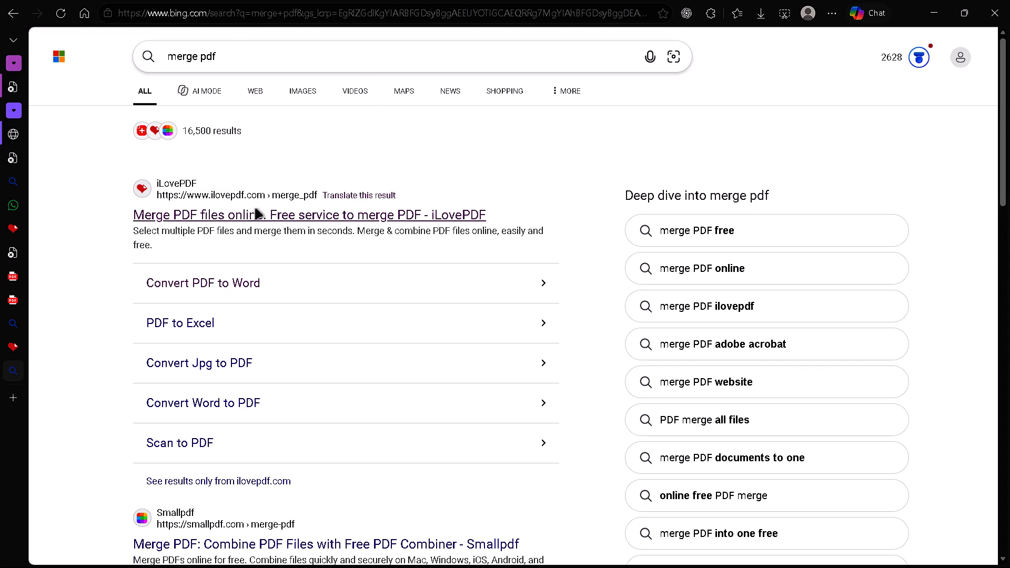
# Choose ChargeSure_Mini_Project_Report (1)_final_removed.pdf and College_Event_Portal_Approved_Reference_Revision.pdf from Downloads as the files to merge.
pyautogui.click(501, 205)
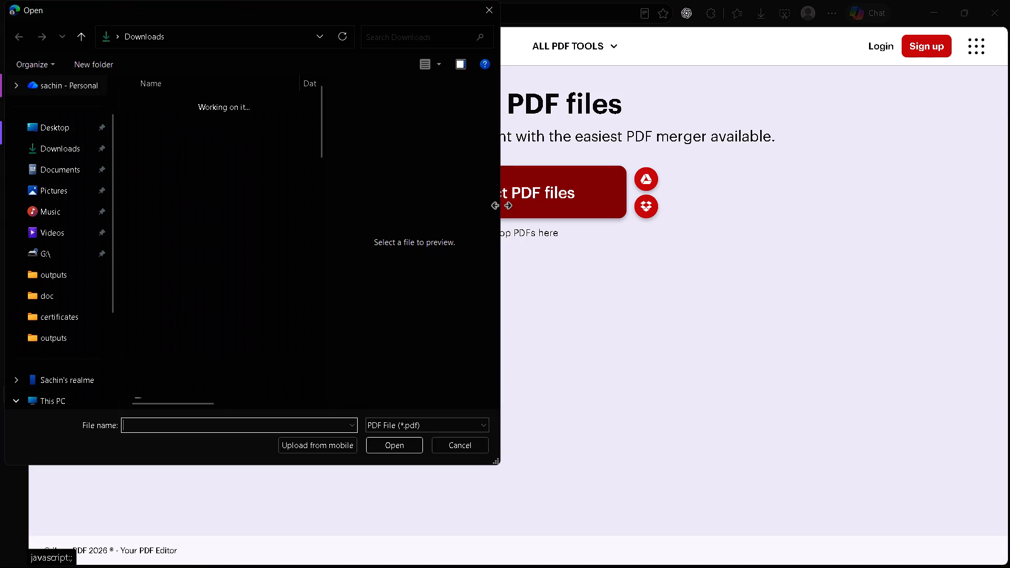
pyautogui.click(238, 119)
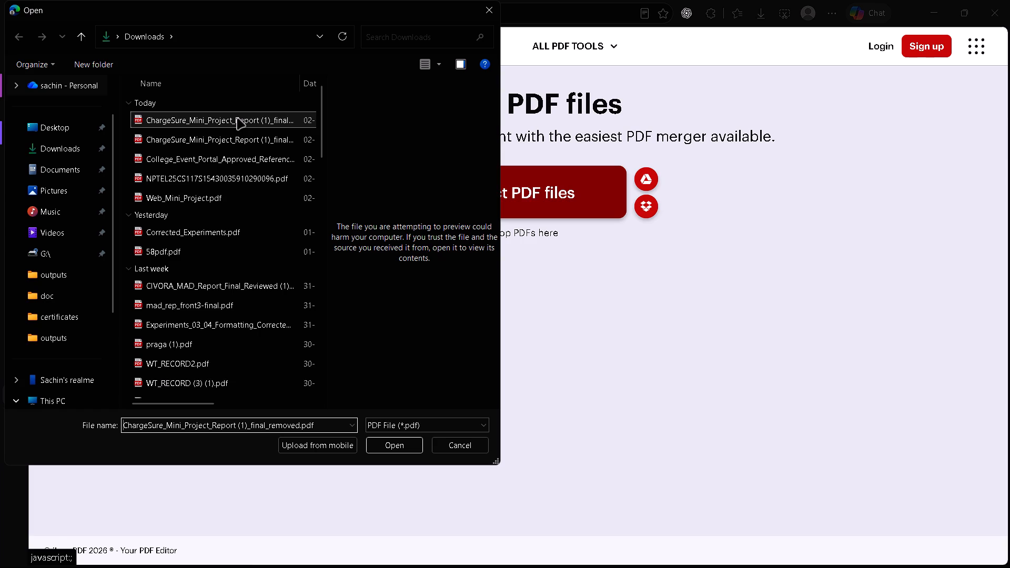
pyautogui.click(237, 120)
pyautogui.keyDown('ctrl'); pyautogui.click(241, 163); pyautogui.keyUp('ctrl')
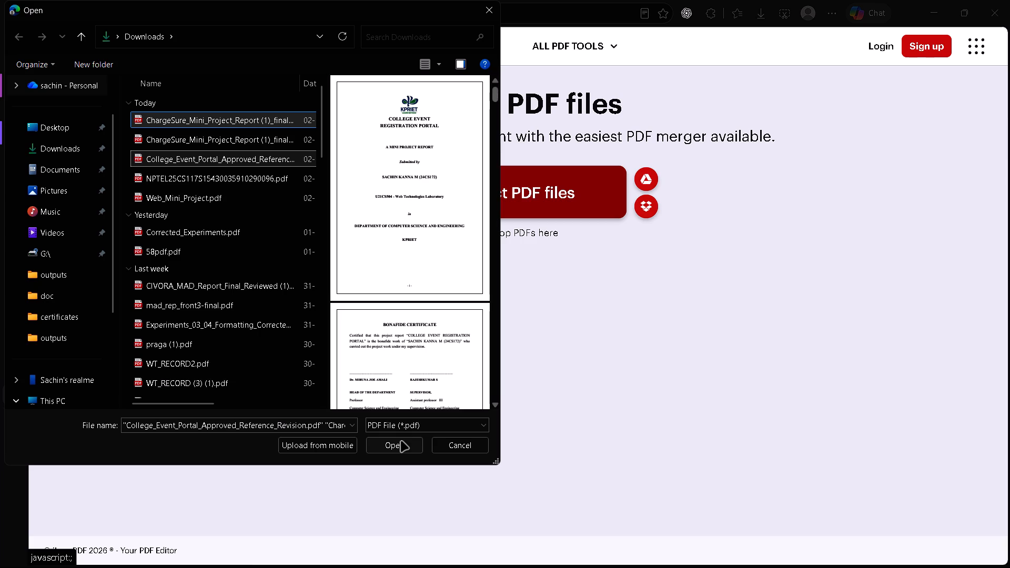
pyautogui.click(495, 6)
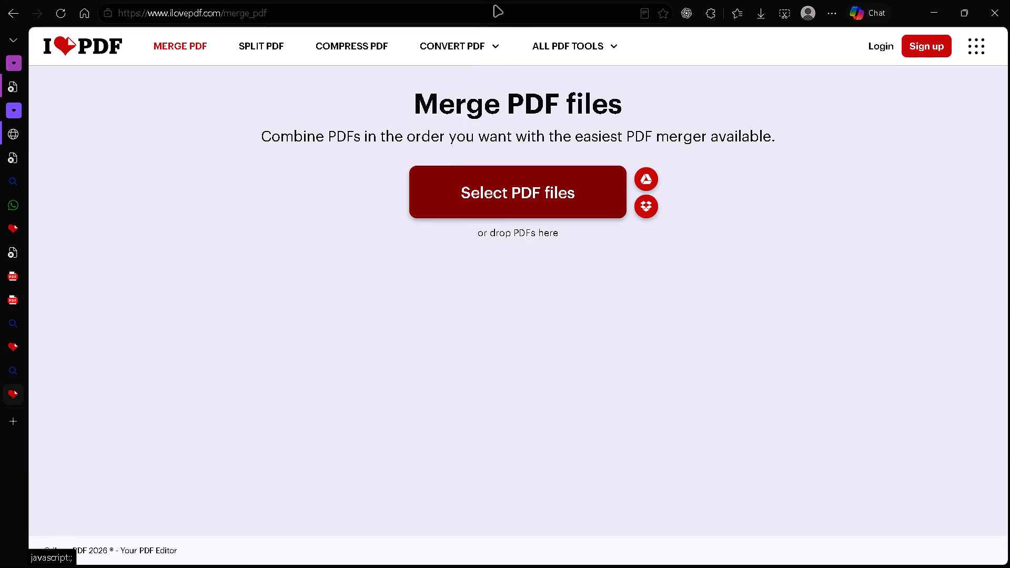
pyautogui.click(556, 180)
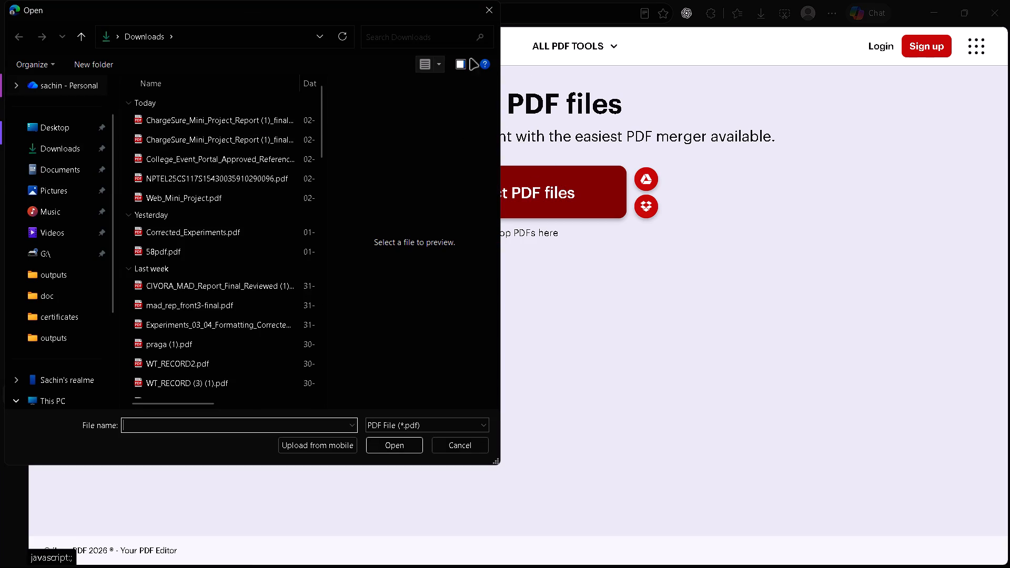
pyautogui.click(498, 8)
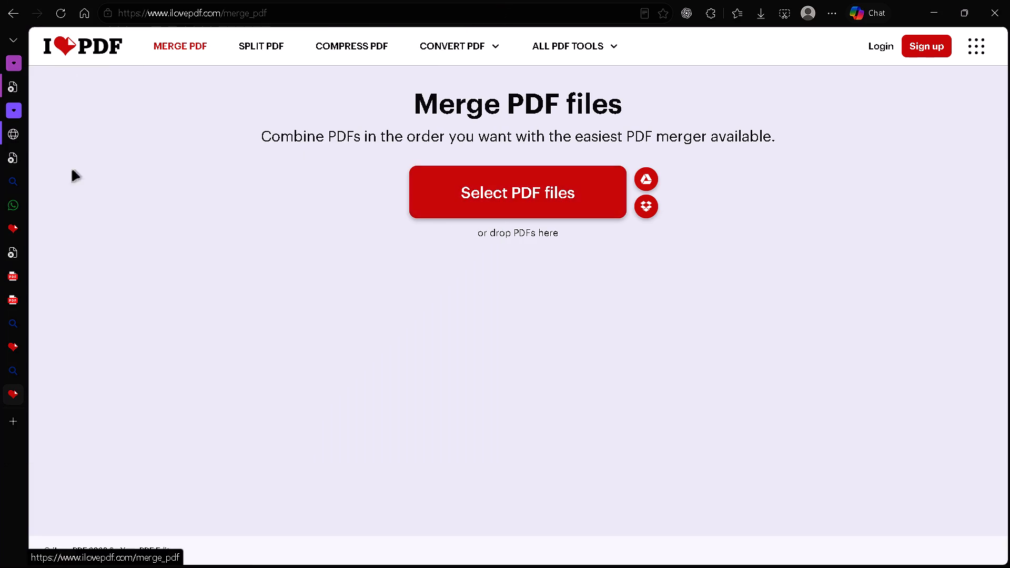
# Replace the Merge PDF page's address with a web search beginning "REMOVE P" to find a page-removal tool.
pyautogui.tripleClick(319, 13)
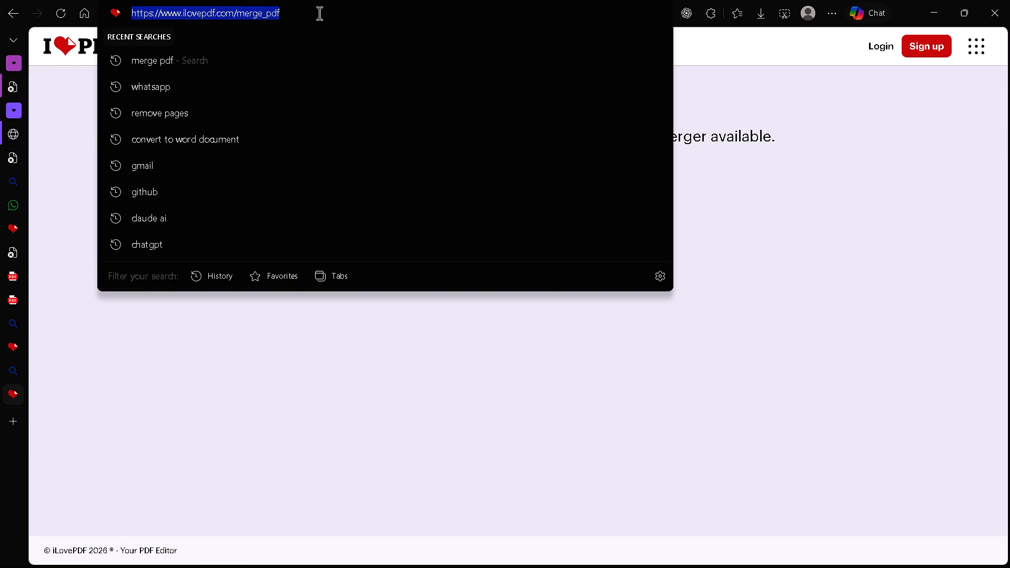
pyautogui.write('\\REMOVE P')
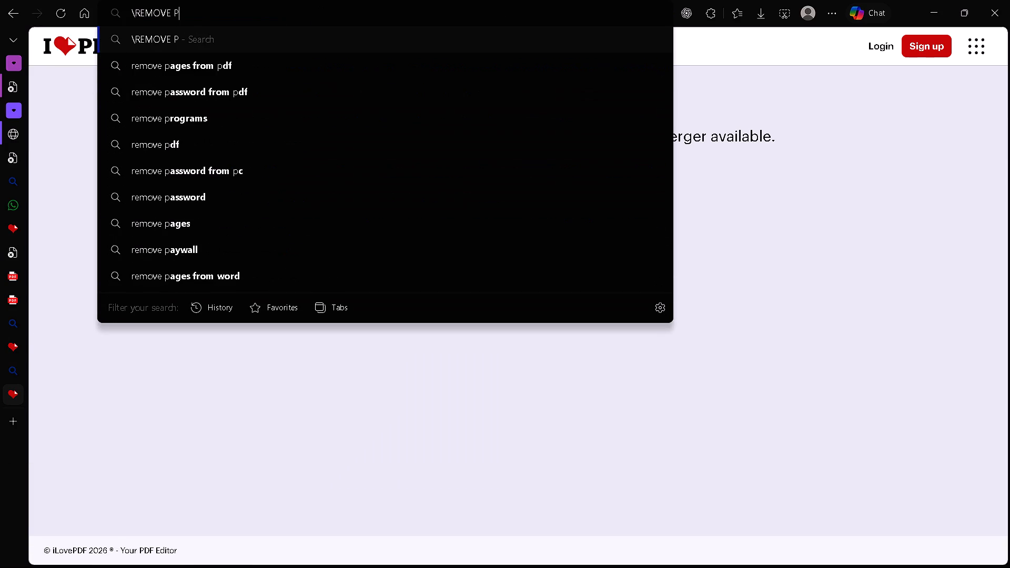
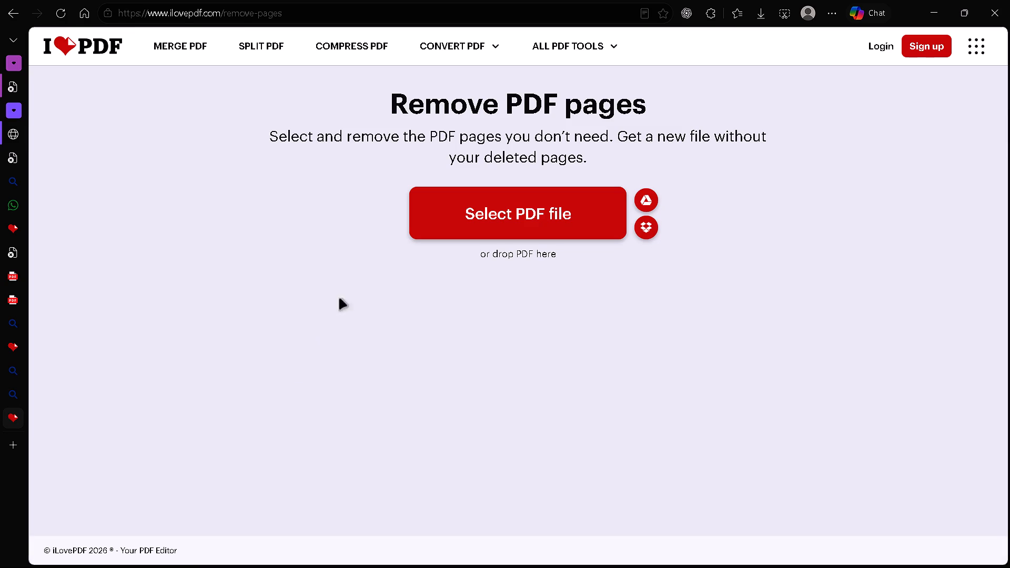
# Load College_Event_Portal_Approved_Reference_Revision.pdf from Downloads into the Remove PDF pages tool.
pyautogui.click(536, 230)
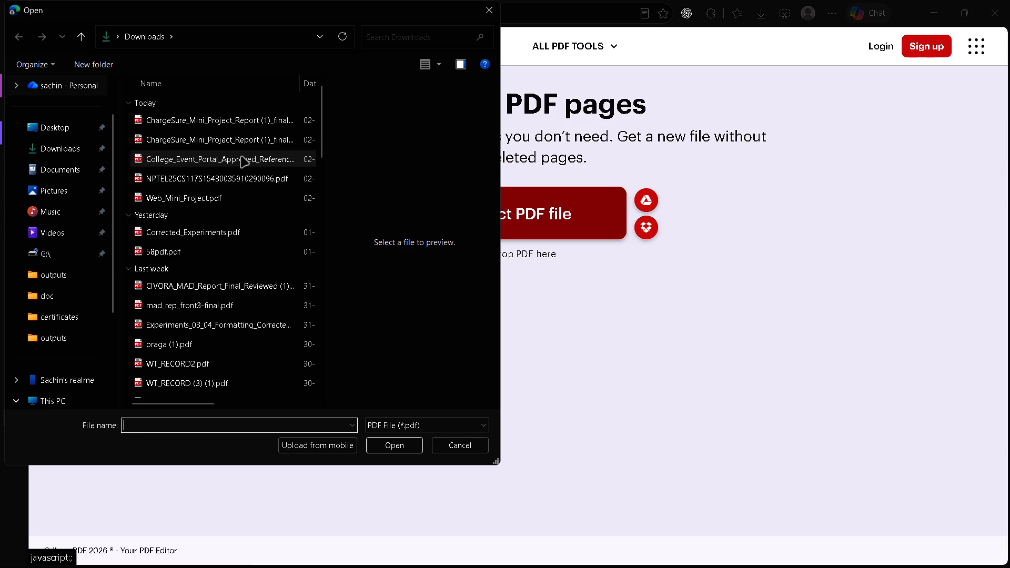
pyautogui.click(241, 157)
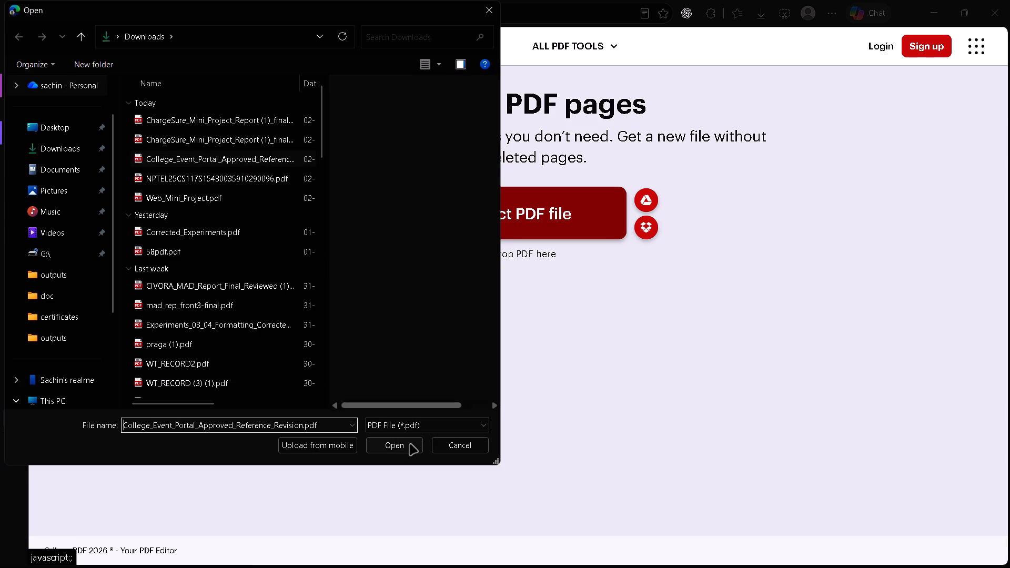
pyautogui.click(410, 445)
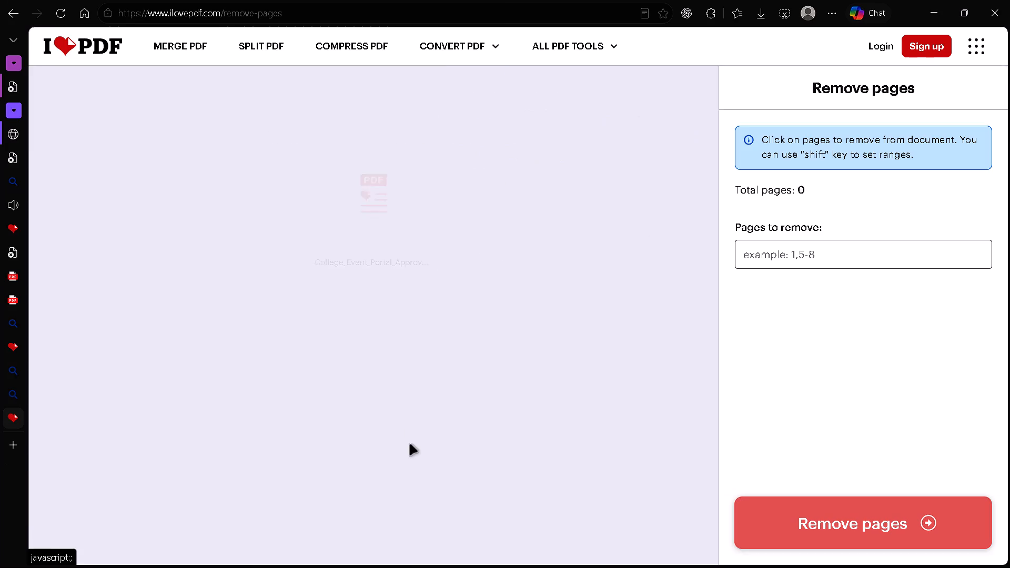
pyautogui.click(202, 206)
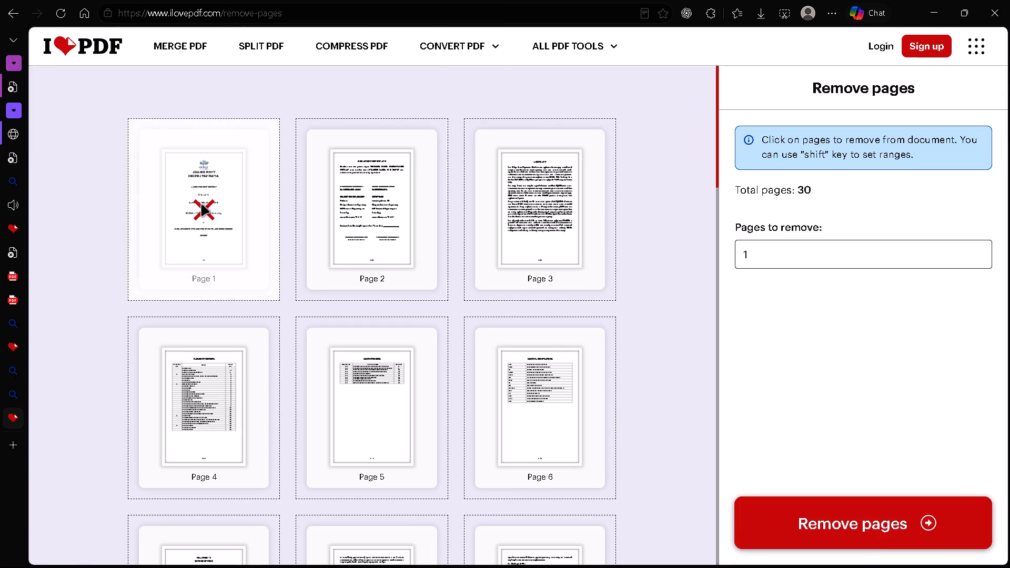
pyautogui.click(885, 544)
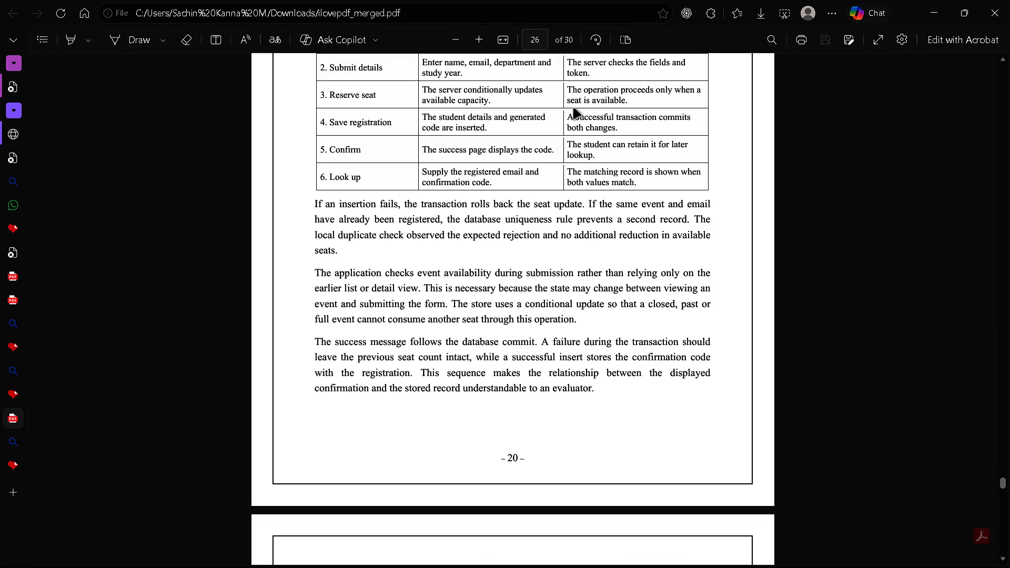
pyautogui.scroll(20, 579, 193)
pyautogui.scroll(20, 579, 193)
pyautogui.scroll(8, 579, 193)
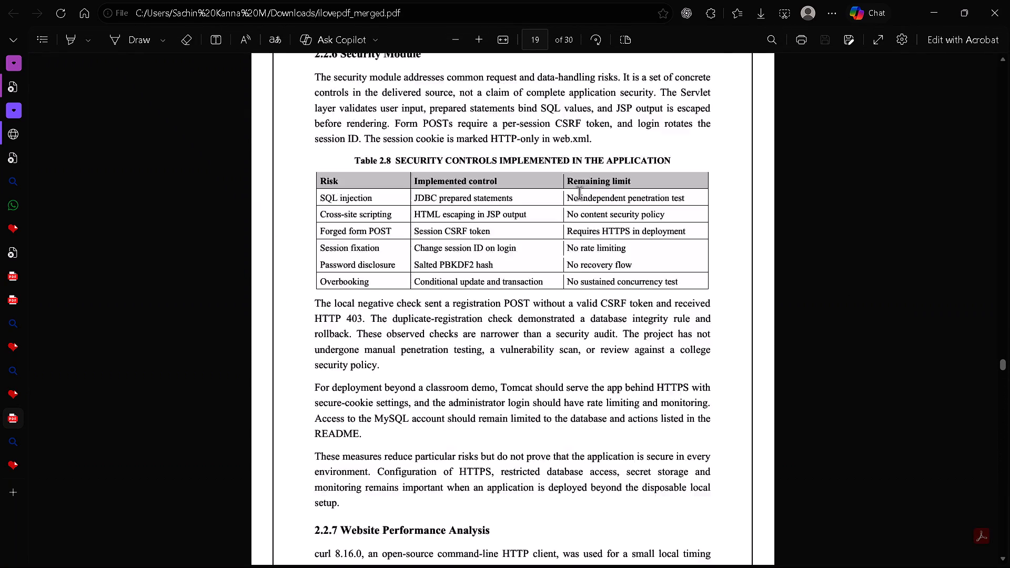
pyautogui.scroll(20, 579, 193)
pyautogui.scroll(20, 579, 193)
pyautogui.scroll(17, 579, 193)
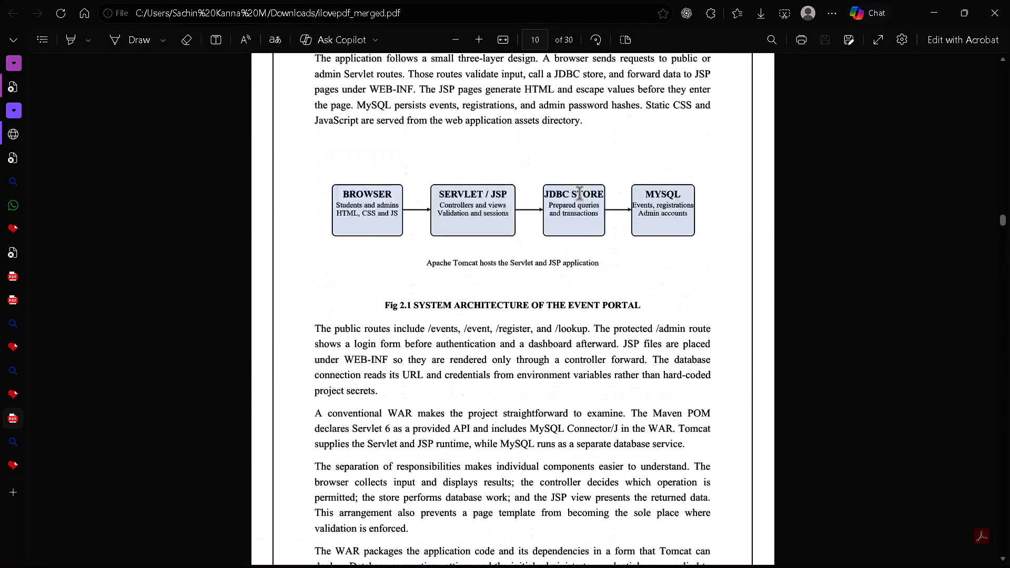
pyautogui.scroll(20, 579, 193)
pyautogui.scroll(20, 579, 193)
pyautogui.scroll(17, 579, 193)
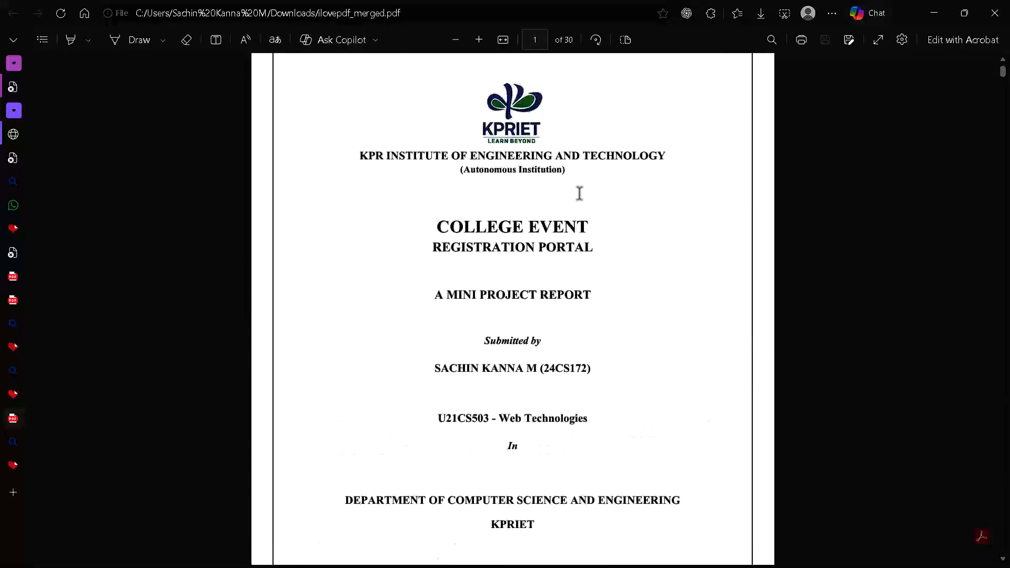
pyautogui.scroll(5, 579, 193)
pyautogui.scroll(-3, 579, 193)
pyautogui.scroll(1, 579, 193)
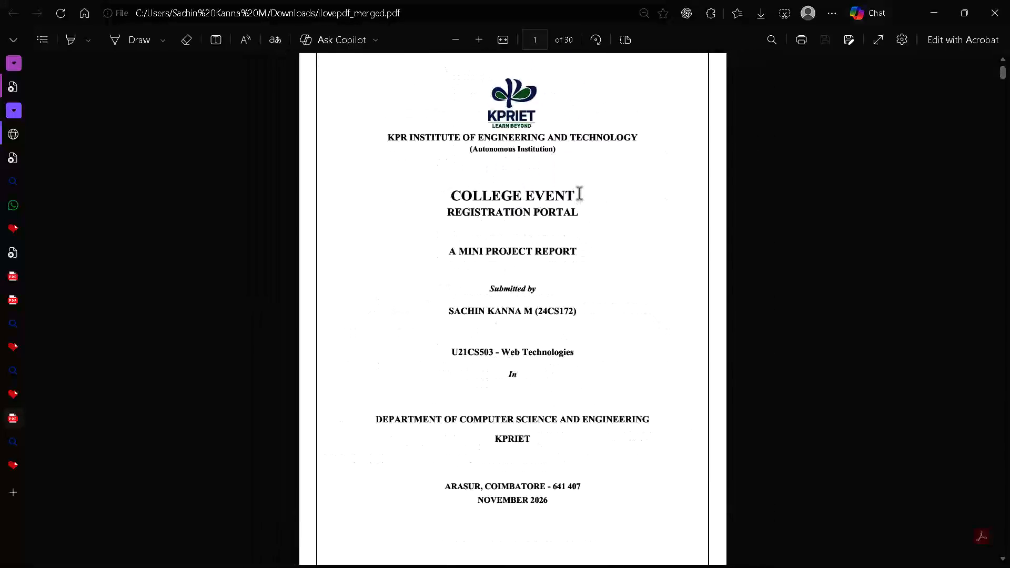
pyautogui.scroll(5, 579, 193)
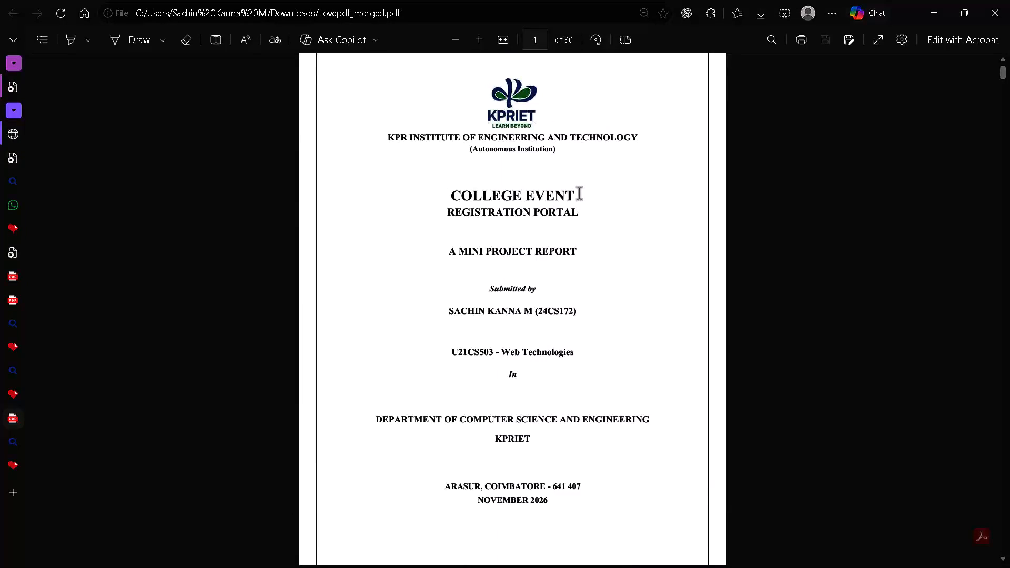
pyautogui.scroll(-2, 579, 193)
pyautogui.scroll(1, 579, 193)
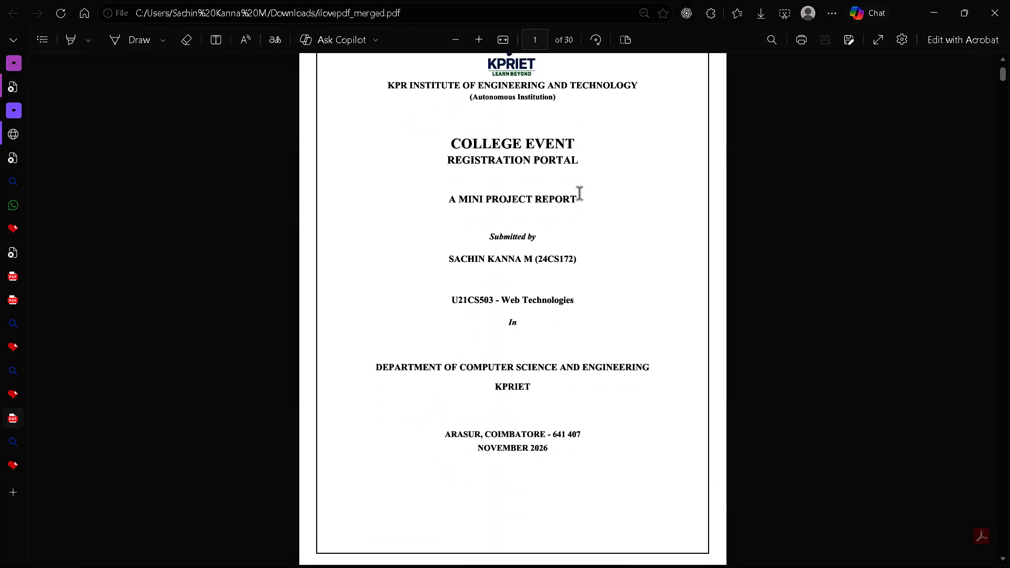
pyautogui.scroll(4, 579, 193)
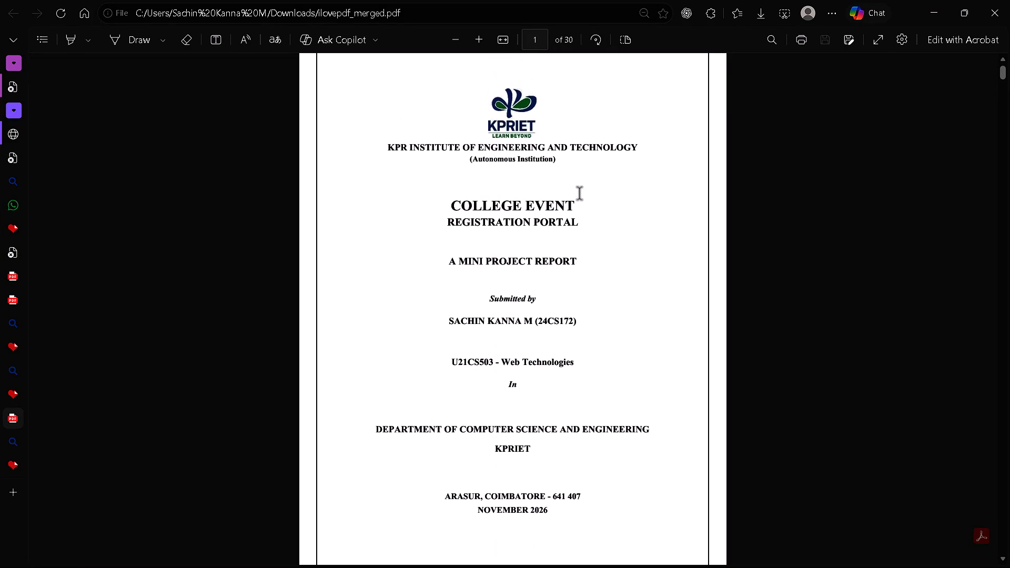
pyautogui.scroll(-2, 579, 193)
pyautogui.scroll(1, 579, 193)
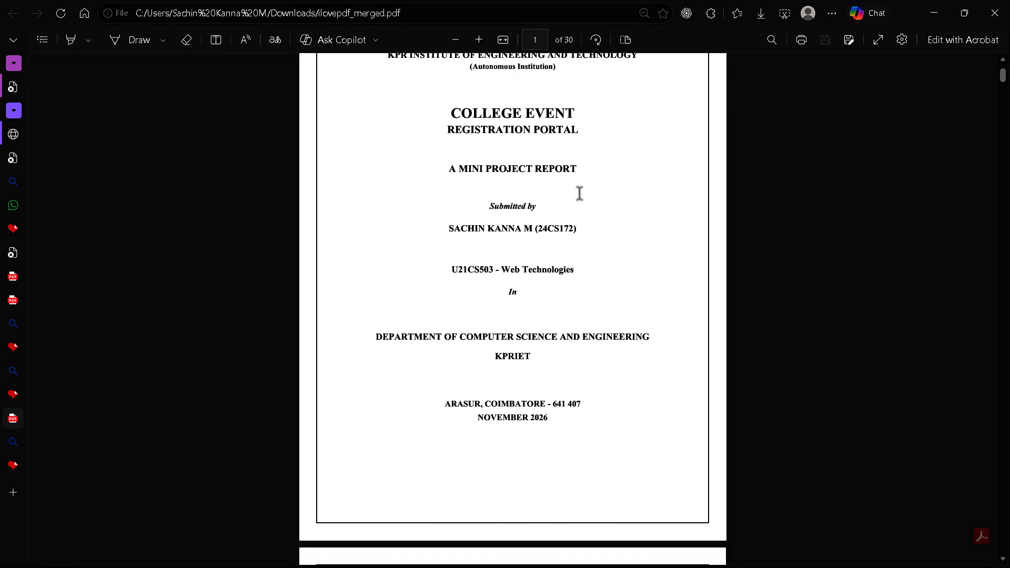
pyautogui.scroll(1, 579, 193)
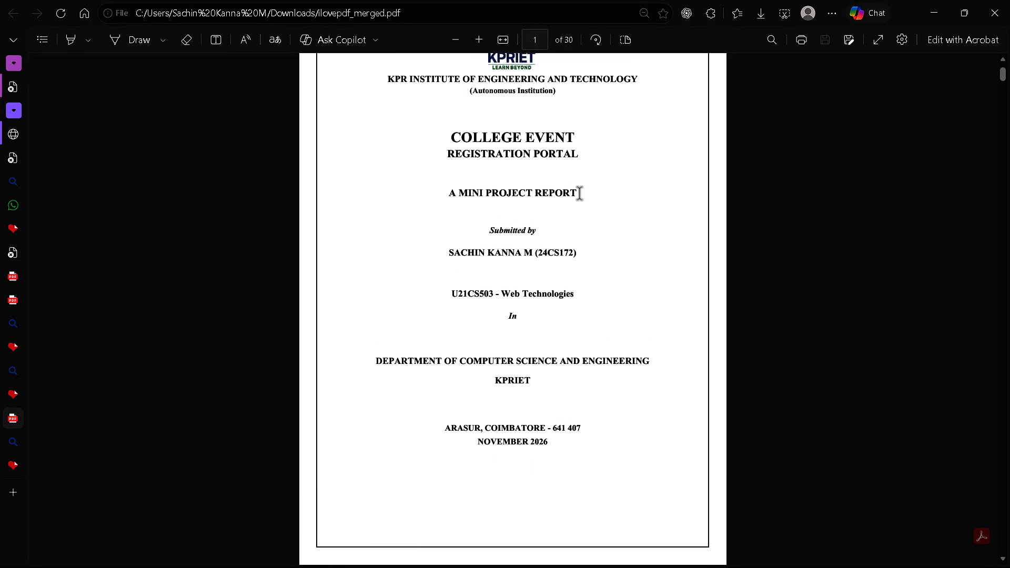
pyautogui.scroll(2, 579, 193)
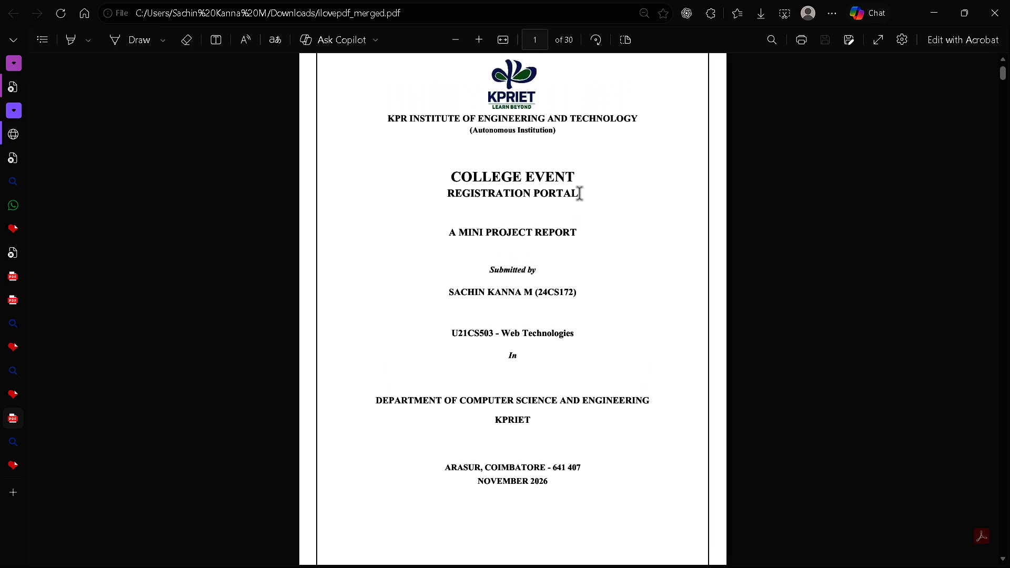
pyautogui.scroll(1, 579, 193)
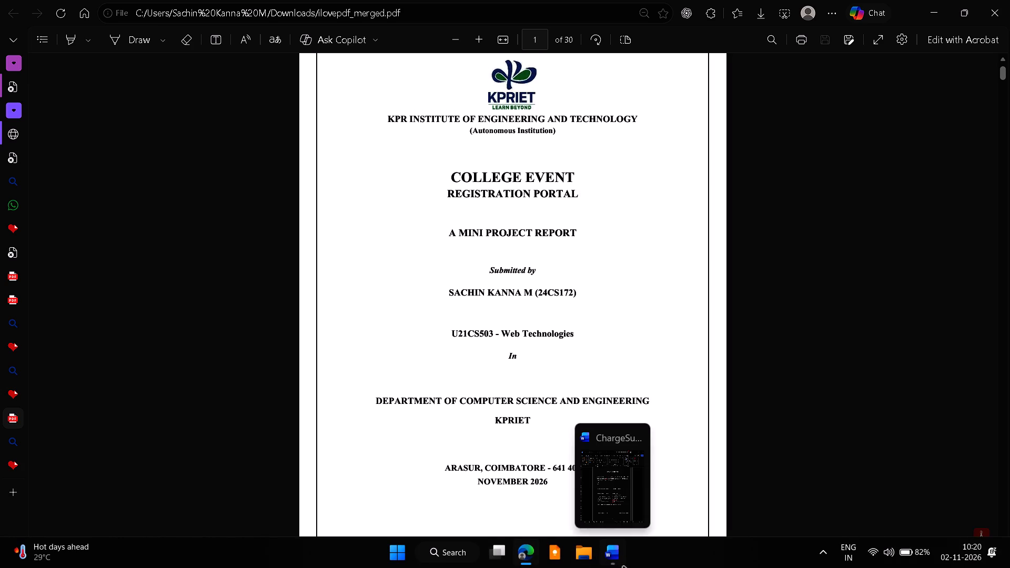
# Switch to the ChargeSure report in Word and examine its front page and bonafide certificate page against the merged PDF.
pyautogui.click(623, 567)
pyautogui.scroll(2, 335, 269)
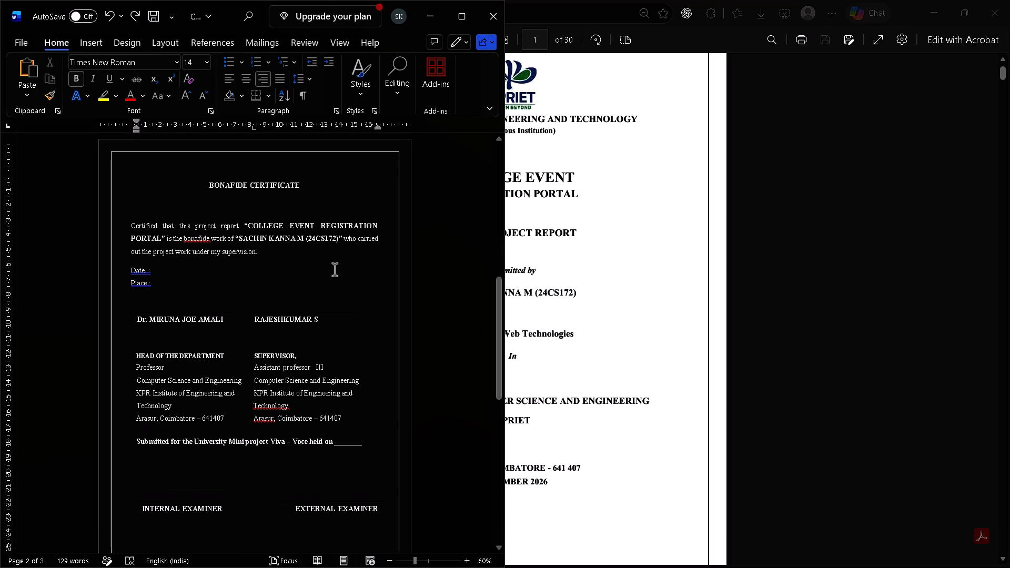
pyautogui.scroll(3, 335, 269)
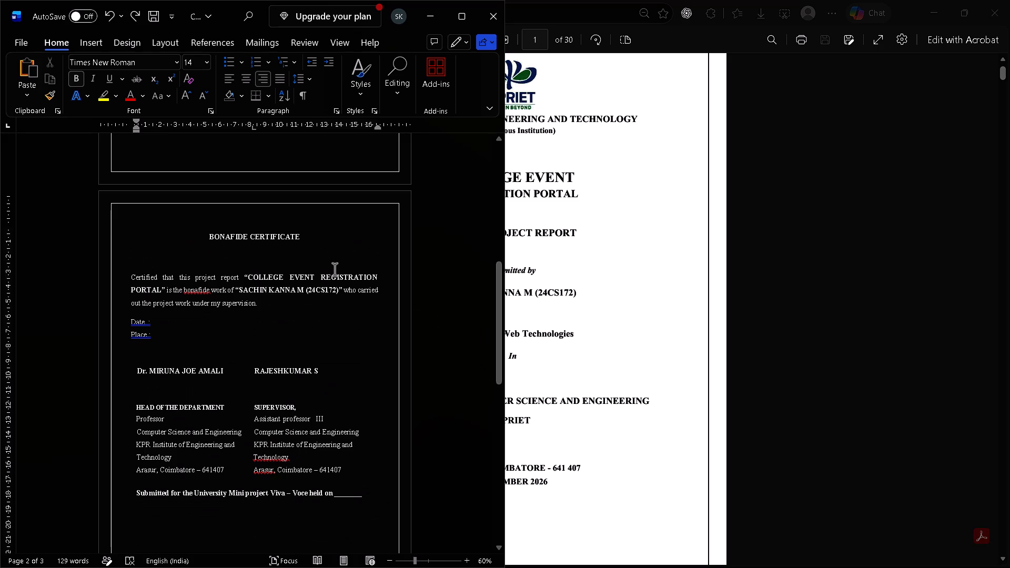
pyautogui.scroll(8, 335, 269)
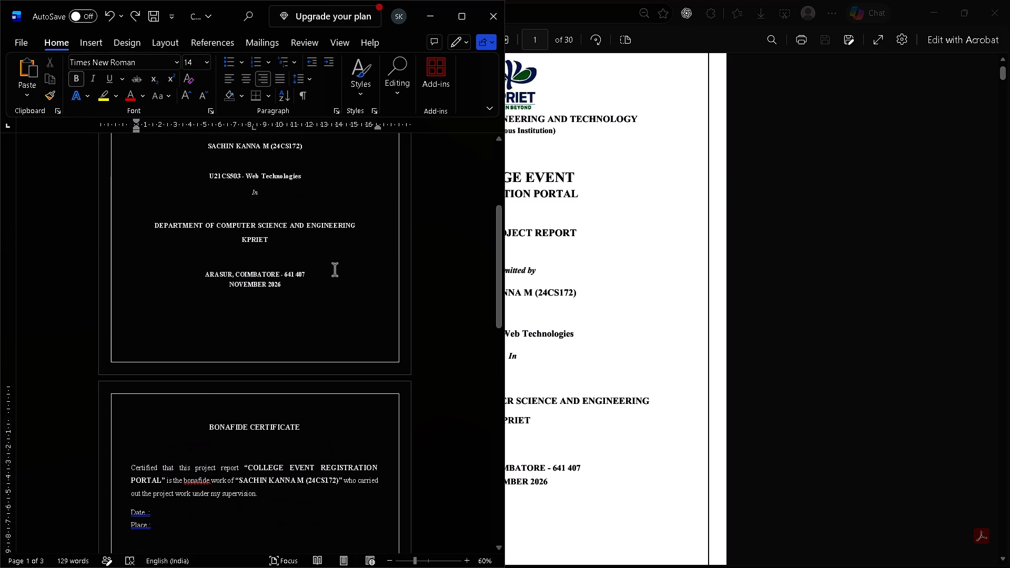
pyautogui.scroll(8, 335, 269)
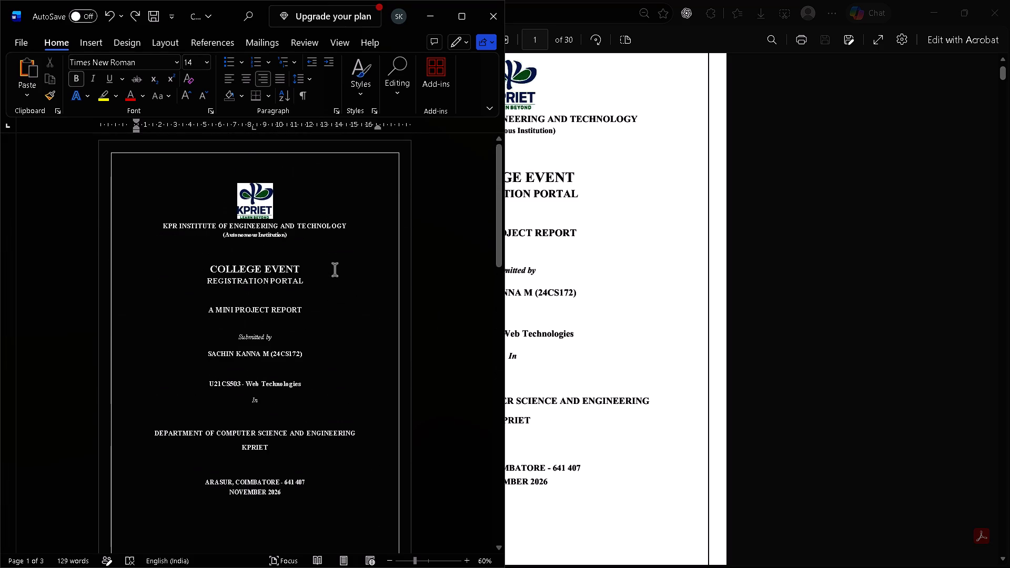
pyautogui.scroll(-1, 321, 344)
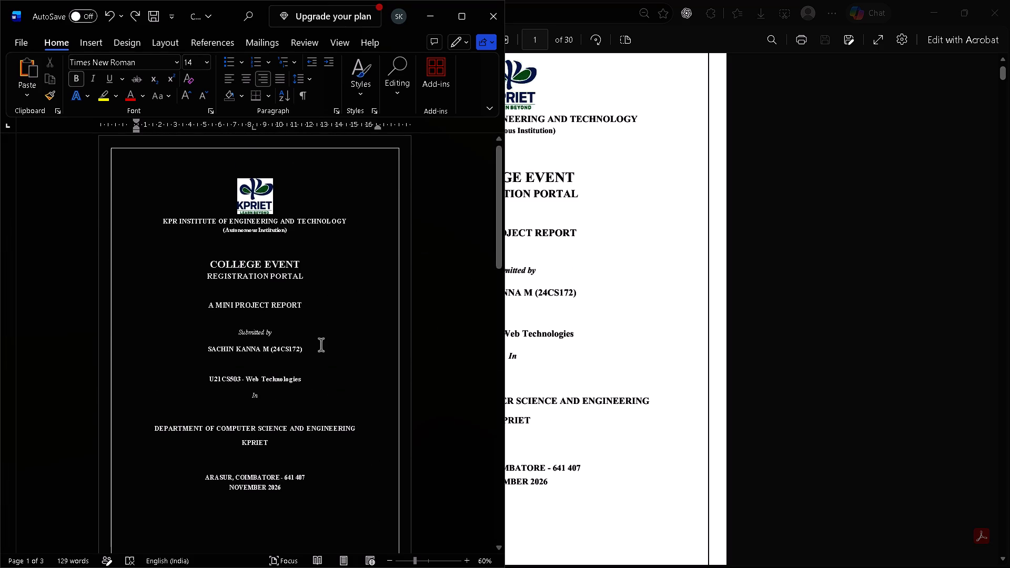
pyautogui.scroll(-2, 321, 344)
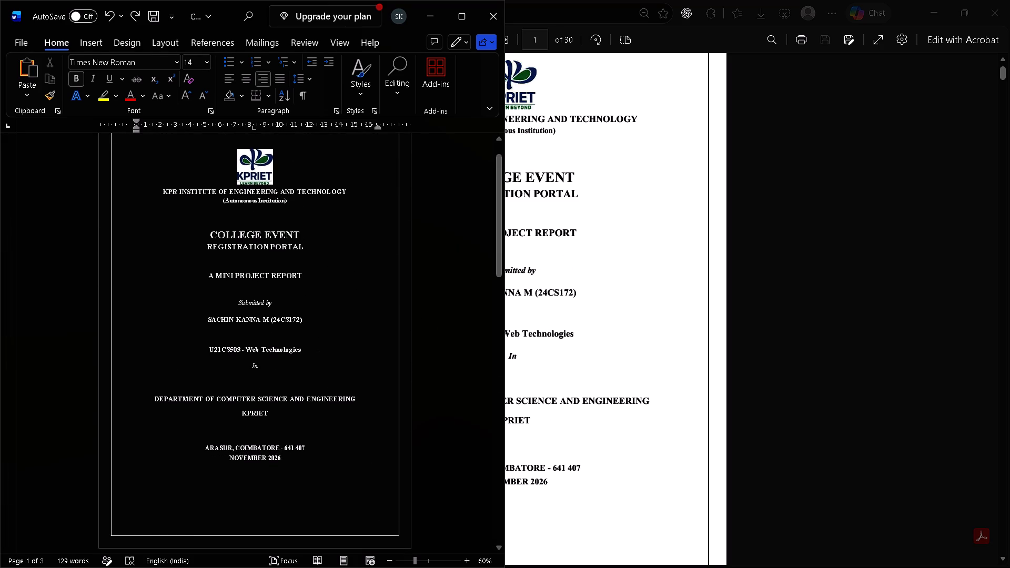
pyautogui.scroll(-1, 321, 344)
pyautogui.scroll(-1, 401, 199)
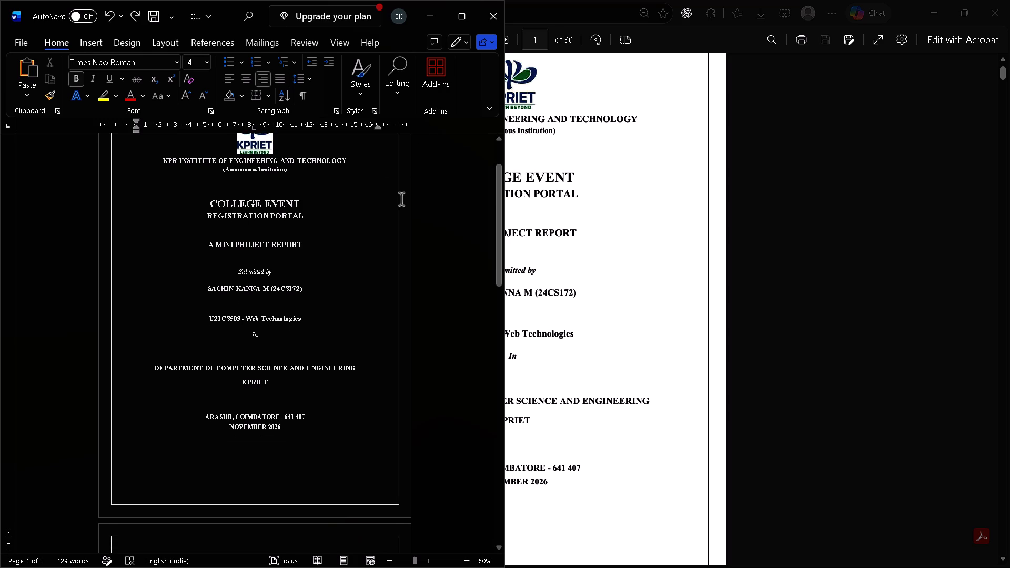
pyautogui.scroll(-1, 401, 199)
pyautogui.scroll(-1, 332, 328)
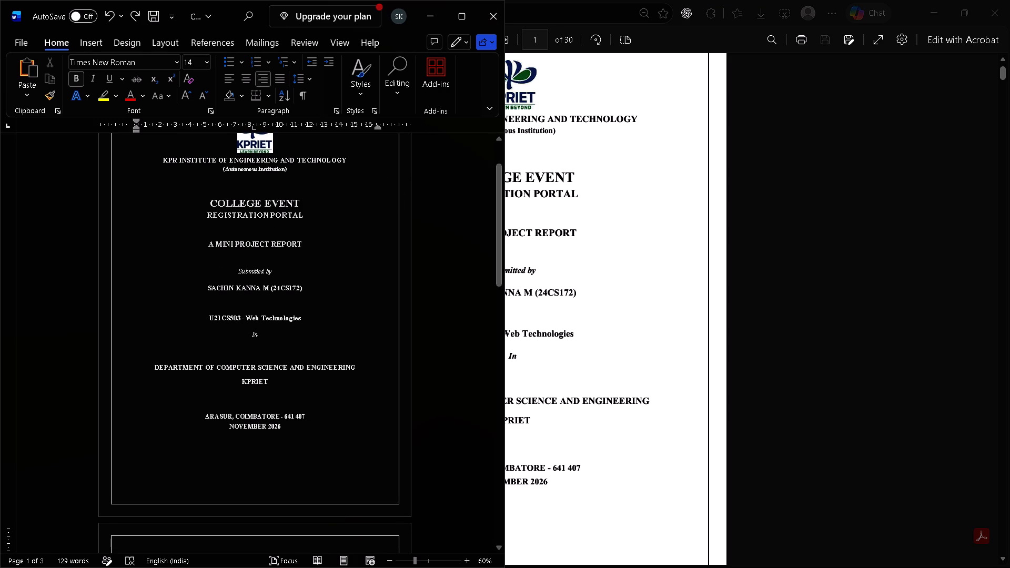
# Replace the last two digits of the roll number under "Submitted by" on the report's front page with the new student's digits.
pyautogui.scroll(-7, 332, 328)
pyautogui.scroll(6, 332, 328)
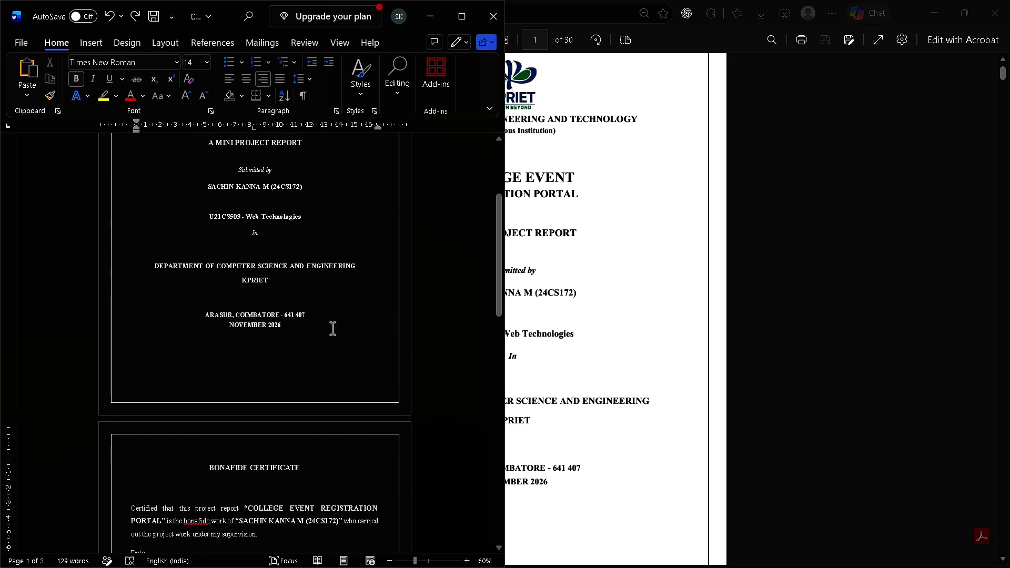
pyautogui.scroll(4, 322, 390)
pyautogui.scroll(7, 224, 268)
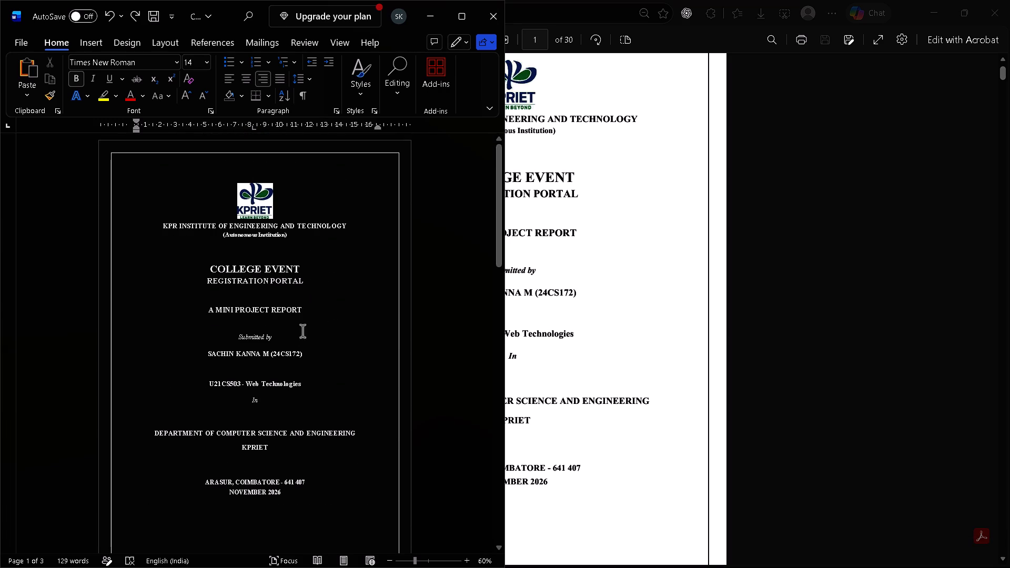
pyautogui.click(298, 353)
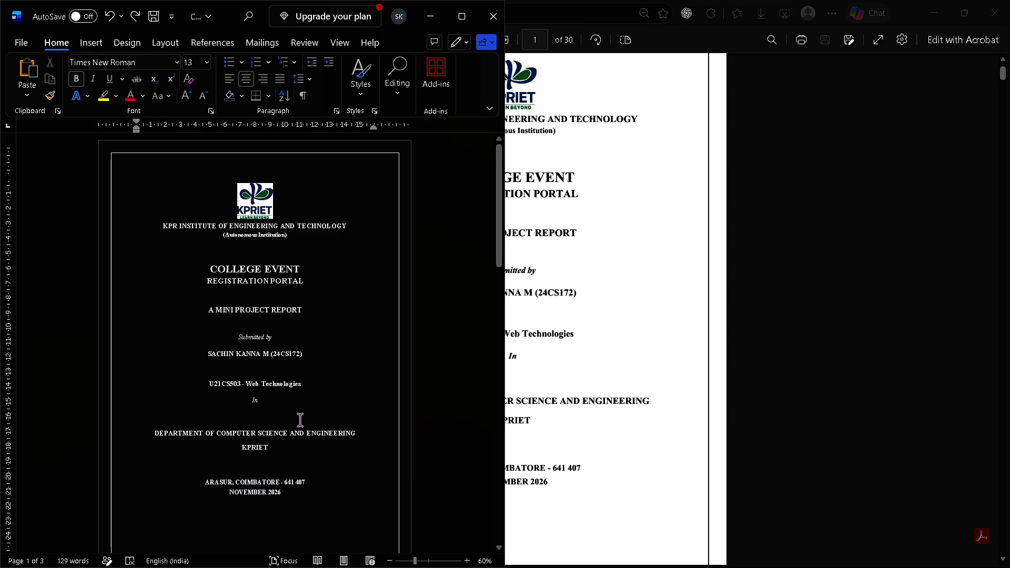
pyautogui.press('BackSpace')
pyautogui.press('BackSpace')
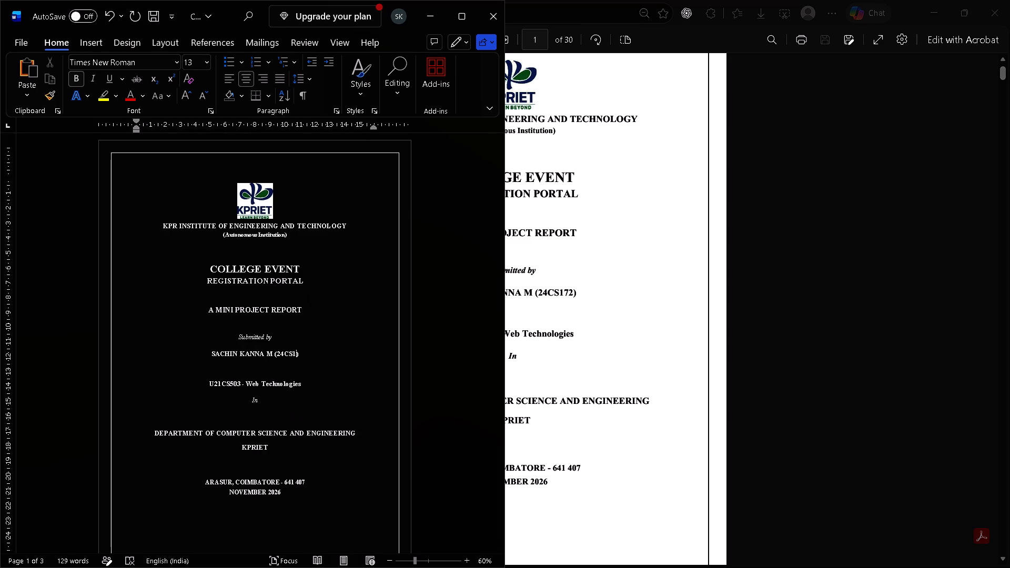
pyautogui.write('51')
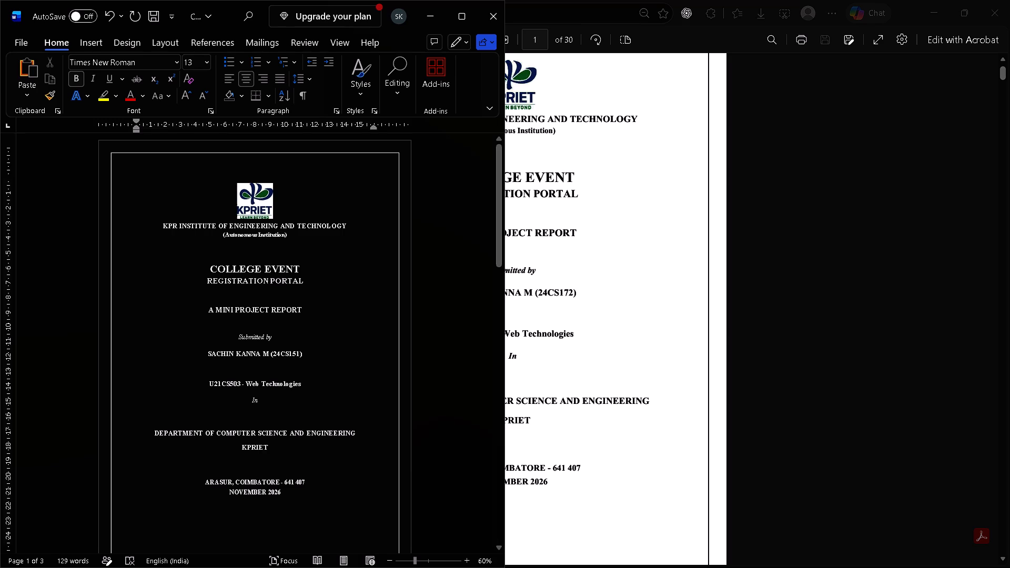
# Replace the student name under "Submitted by" with the new student's first name in capitals, keeping the initial M and roll number.
pyautogui.click(260, 352)
pyautogui.press('BackSpace')
pyautogui.press('BackSpace')
pyautogui.press('BackSpace')
pyautogui.press('BackSpace')
pyautogui.press('BackSpace')
pyautogui.press('BackSpace')
pyautogui.press('BackSpace')
pyautogui.press('BackSpace')
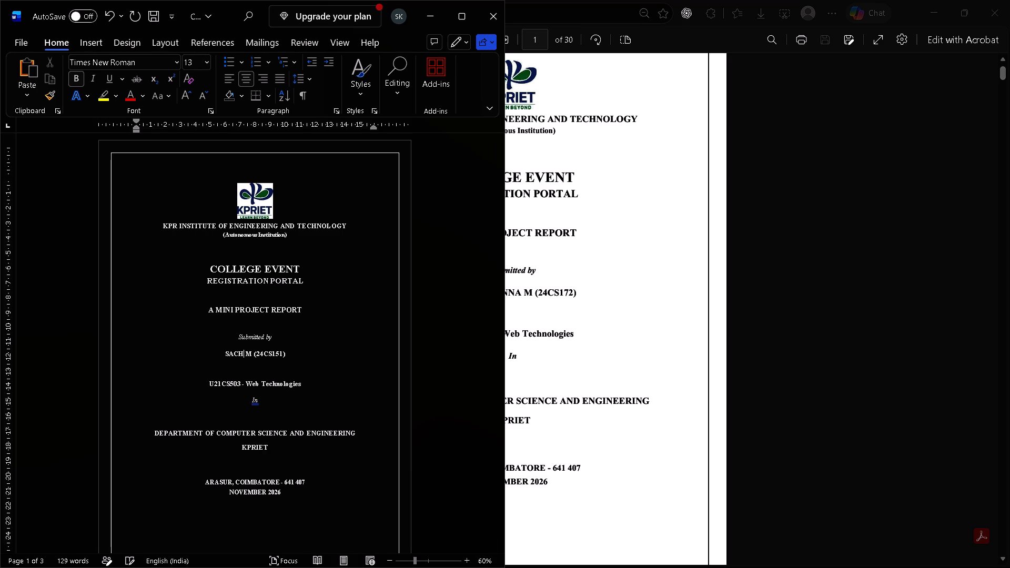
pyautogui.press('BackSpace')
pyautogui.press('BackSpace')
pyautogui.press('BackSpace')
pyautogui.press('BackSpace')
pyautogui.press('p')
pyautogui.press('Insert')
pyautogui.press('BackSpace')
pyautogui.press('p')
pyautogui.press('p')
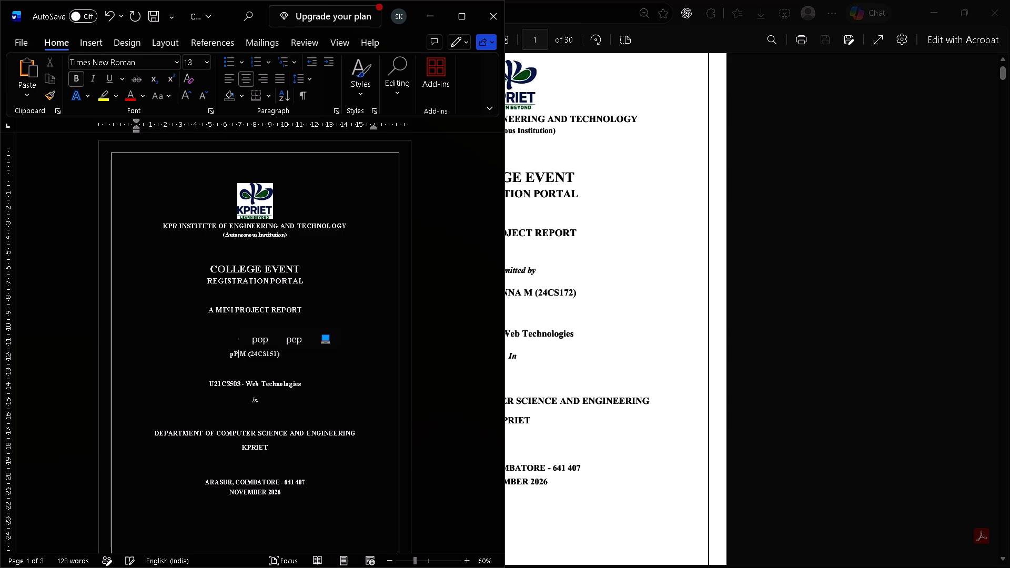
pyautogui.press('BackSpace')
pyautogui.press('BackSpace')
pyautogui.press('p')
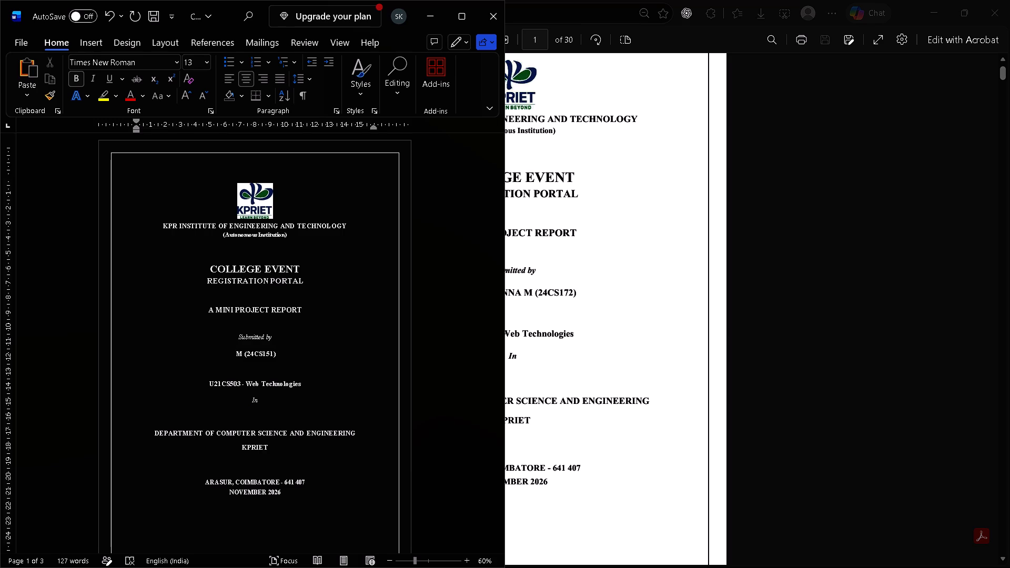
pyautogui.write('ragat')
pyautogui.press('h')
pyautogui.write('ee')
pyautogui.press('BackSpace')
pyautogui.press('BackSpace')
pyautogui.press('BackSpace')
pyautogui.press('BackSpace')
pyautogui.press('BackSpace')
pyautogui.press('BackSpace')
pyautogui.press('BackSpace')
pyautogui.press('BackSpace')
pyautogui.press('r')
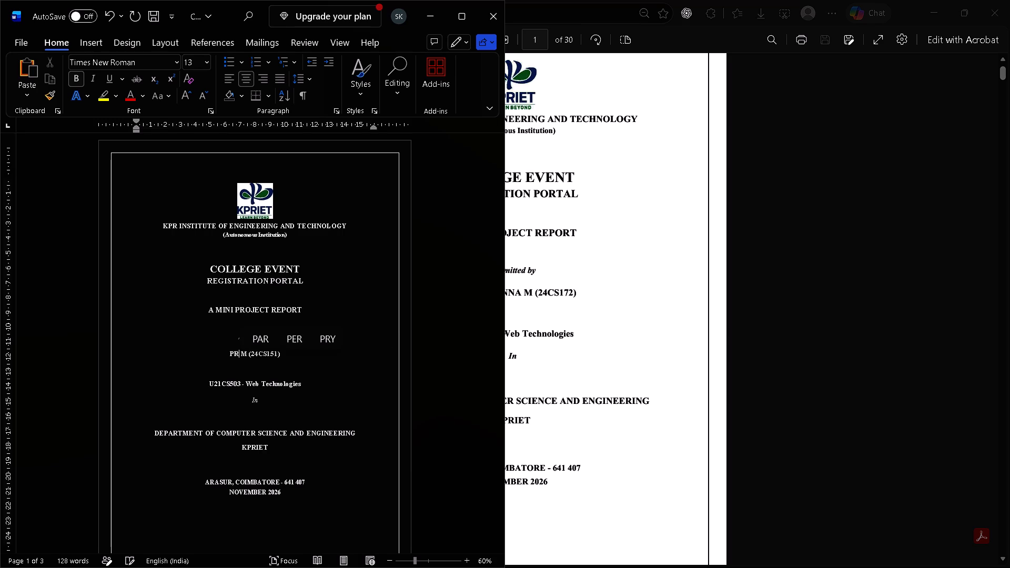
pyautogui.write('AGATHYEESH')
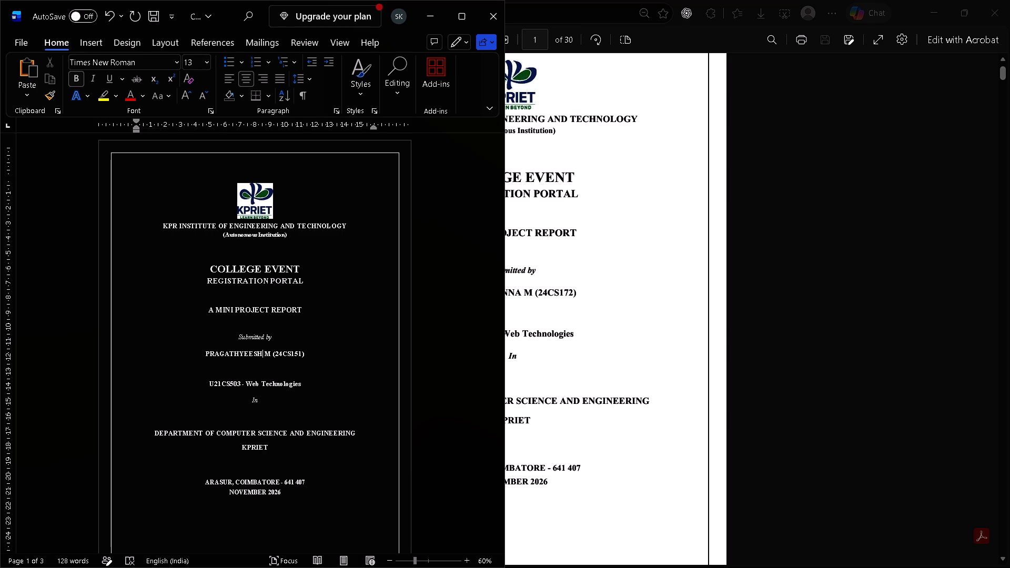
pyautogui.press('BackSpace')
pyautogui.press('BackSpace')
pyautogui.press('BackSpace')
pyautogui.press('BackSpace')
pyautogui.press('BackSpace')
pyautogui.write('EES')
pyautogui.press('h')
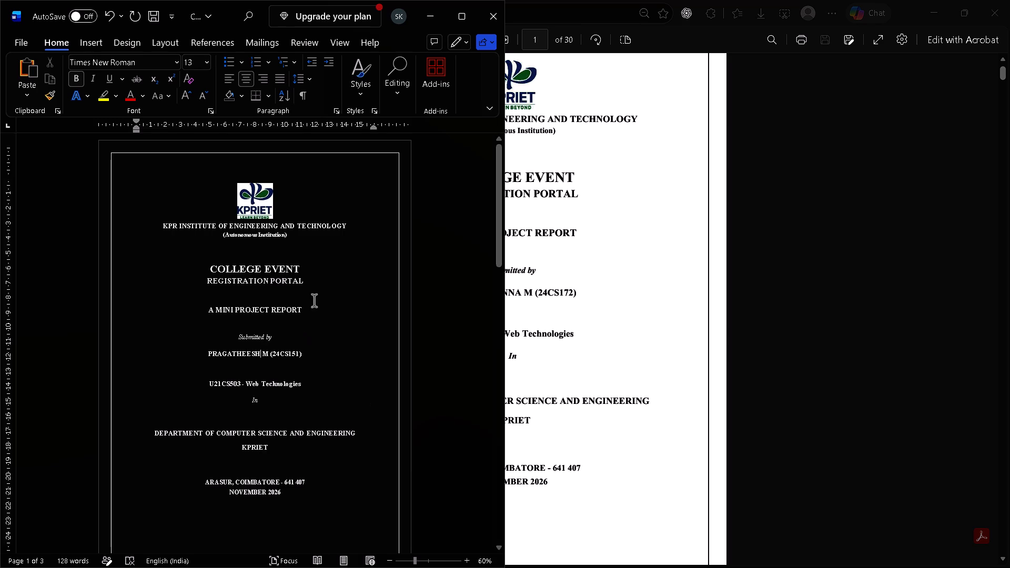
# Place the text cursor at the end of the "REGISTRATION PORTAL" title line on the front page.
pyautogui.click(302, 283)
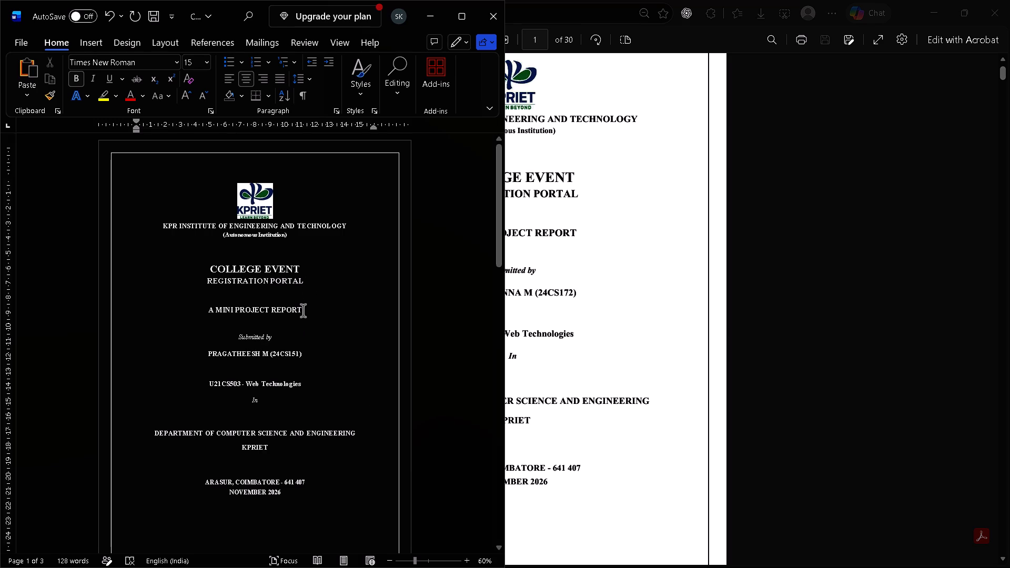
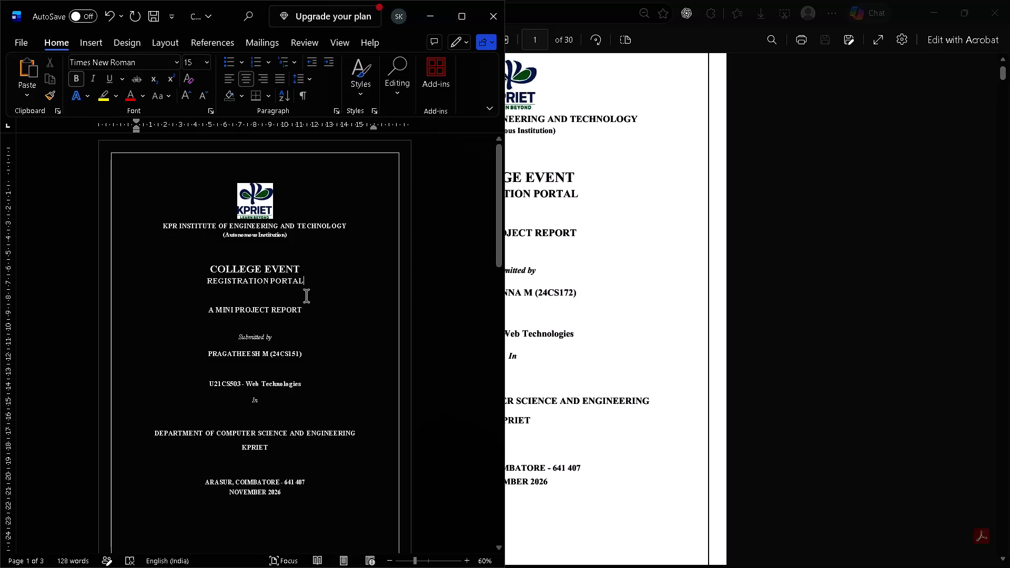
# Replace the "COLLEGE EVENT" title line on the front page with "CAMPUS REPORT PORTAL".
pyautogui.click(299, 266)
pyautogui.press('BackSpace')
pyautogui.press('BackSpace')
pyautogui.press('BackSpace')
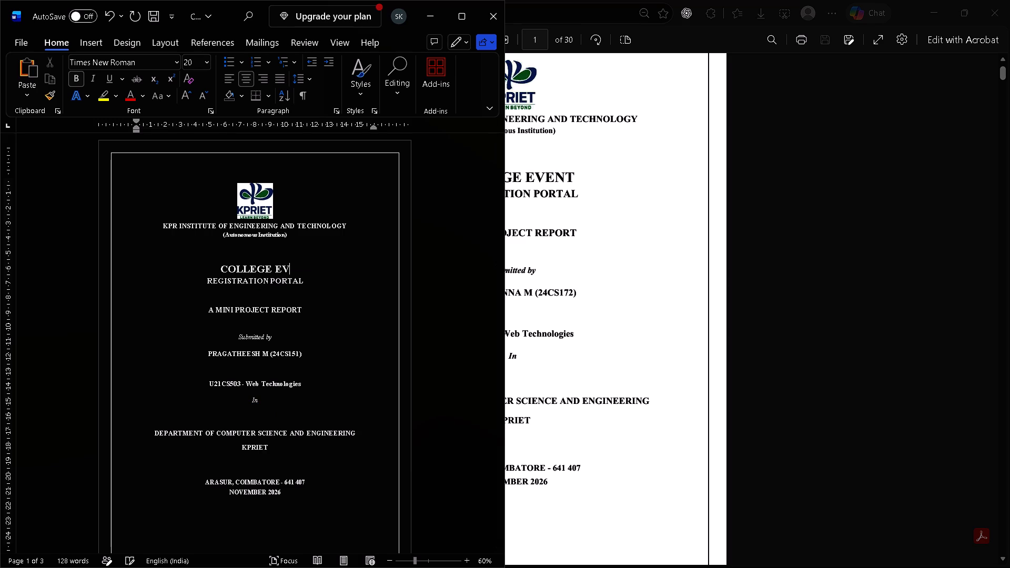
pyautogui.press('BackSpace')
pyautogui.press('BackSpace')
pyautogui.press('BackSpace')
pyautogui.press('BackSpace')
pyautogui.press('BackSpace')
pyautogui.press('BackSpace')
pyautogui.press('BackSpace')
pyautogui.press('BackSpace')
pyautogui.press('BackSpace')
pyautogui.write('AMPU')
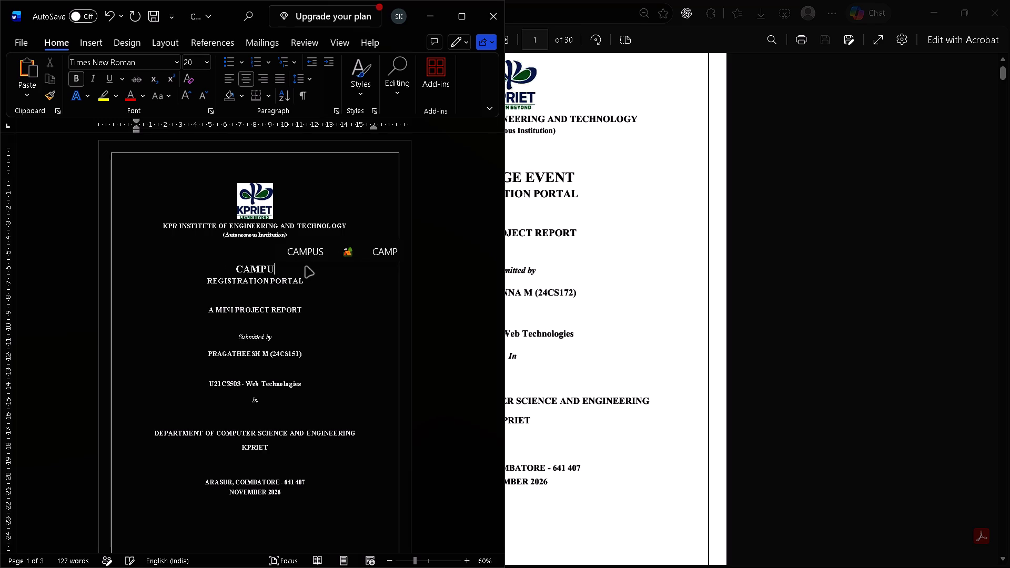
pyautogui.write('S REPORT PORTAL')
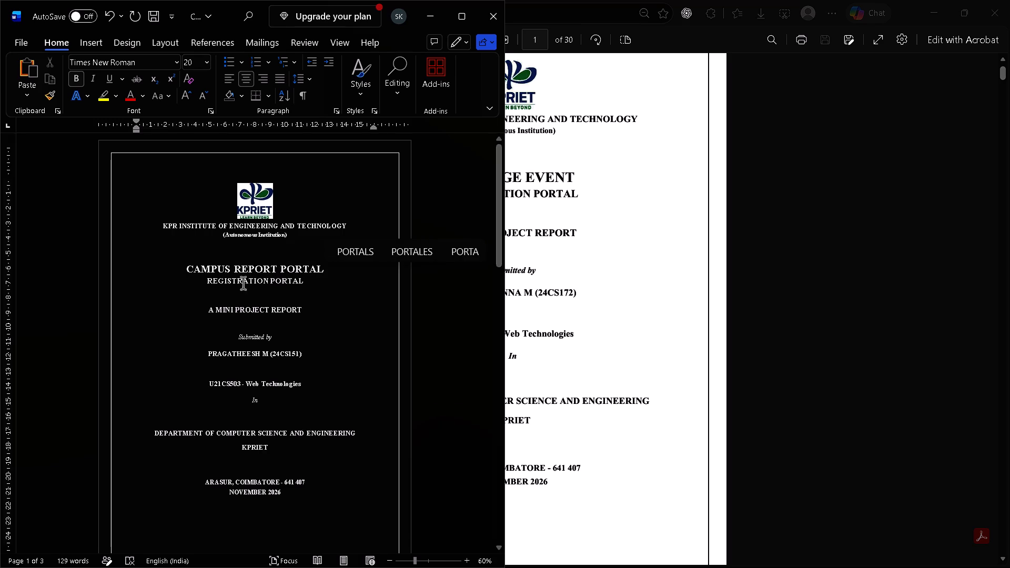
# Replace the "REGISTRATION PORTAL" subtitle line with "STUDENT GRIEVINCE REPORTING SYSTEM".
pyautogui.click(305, 277)
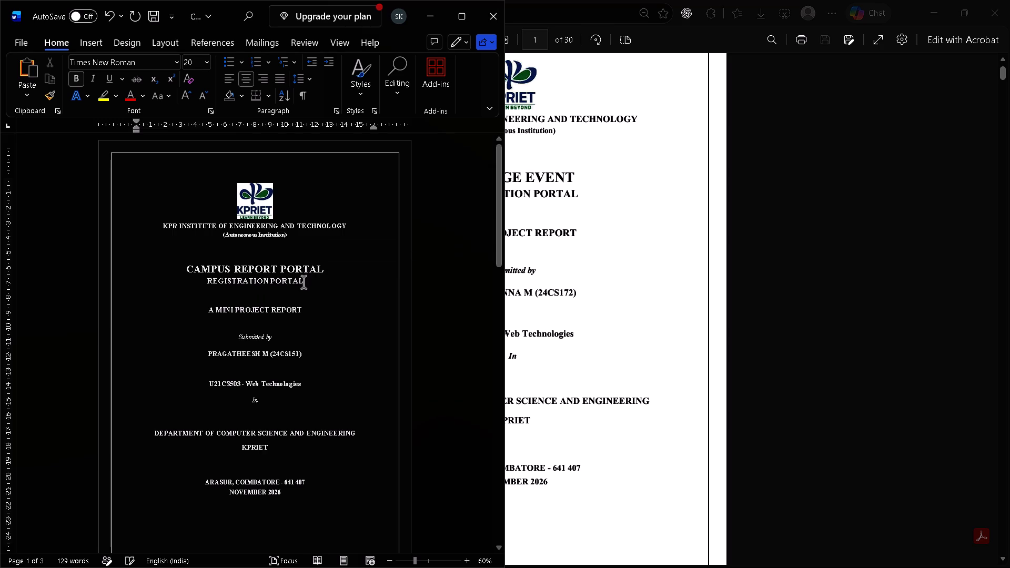
pyautogui.press('BackSpace')
pyautogui.press('BackSpace')
pyautogui.press('BackSpace')
pyautogui.press('BackSpace')
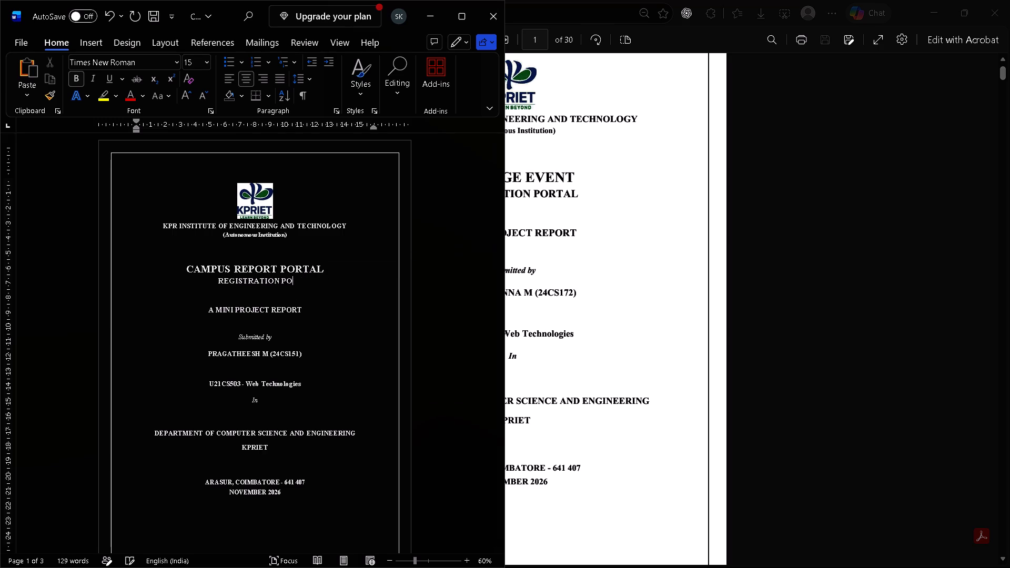
pyautogui.press('BackSpace')
pyautogui.press('BackSpace')
pyautogui.press('BackSpace')
pyautogui.press('BackSpace')
pyautogui.press('BackSpace')
pyautogui.press('BackSpace')
pyautogui.press('BackSpace')
pyautogui.press('BackSpace')
pyautogui.press('BackSpace')
pyautogui.press('BackSpace')
pyautogui.press('BackSpace')
pyautogui.press('BackSpace')
pyautogui.press('BackSpace')
pyautogui.press('BackSpace')
pyautogui.press('BackSpace')
pyautogui.write('STUDENT')
pyautogui.press('space')
pyautogui.write('GRIEV')
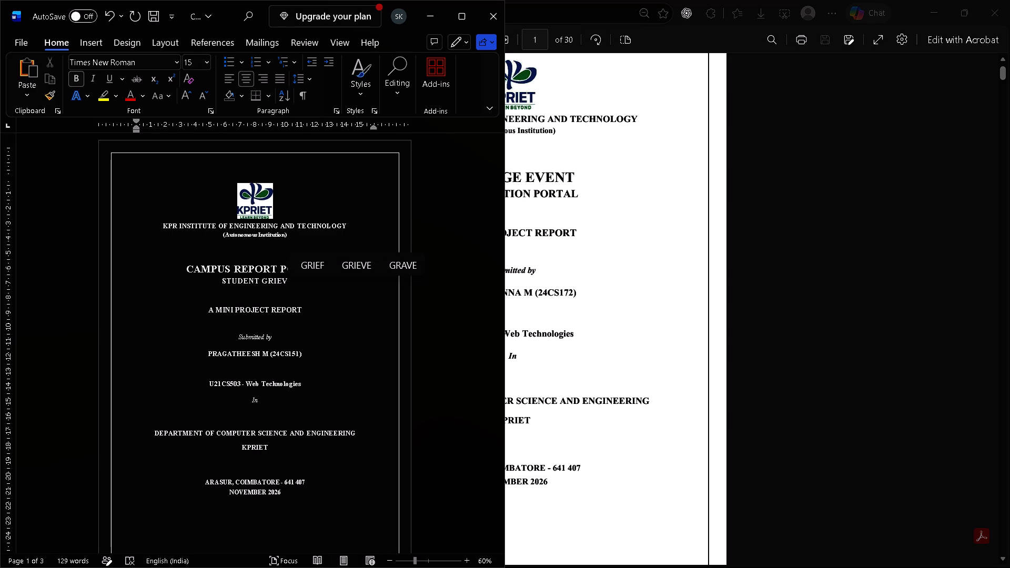
pyautogui.write('INCE REPORTING SYS')
pyautogui.write('TEM')
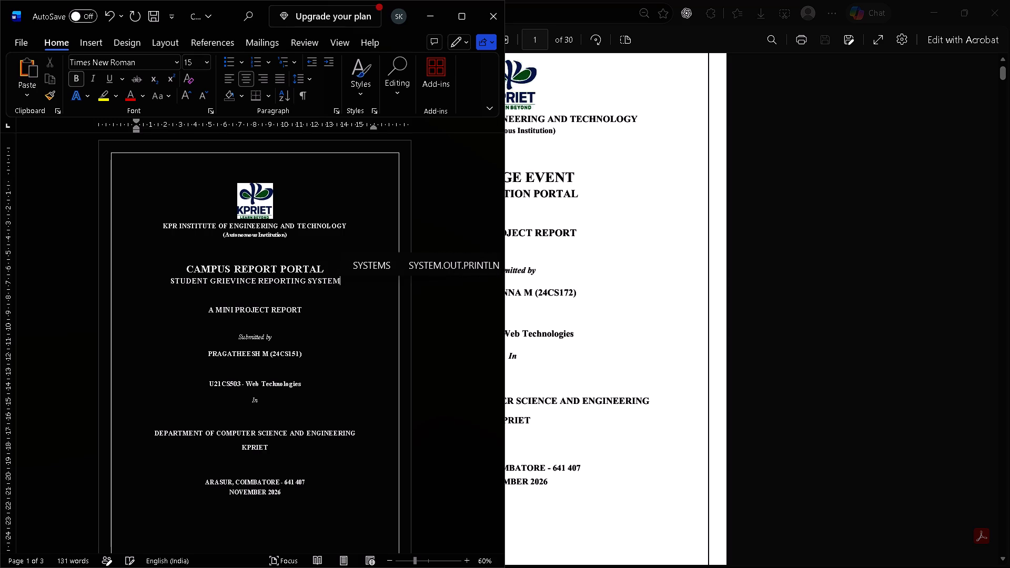
# Delete all the bonafide certificate content after the front page, from its heading through the end of the document.
pyautogui.hscroll(1, 349, 331)
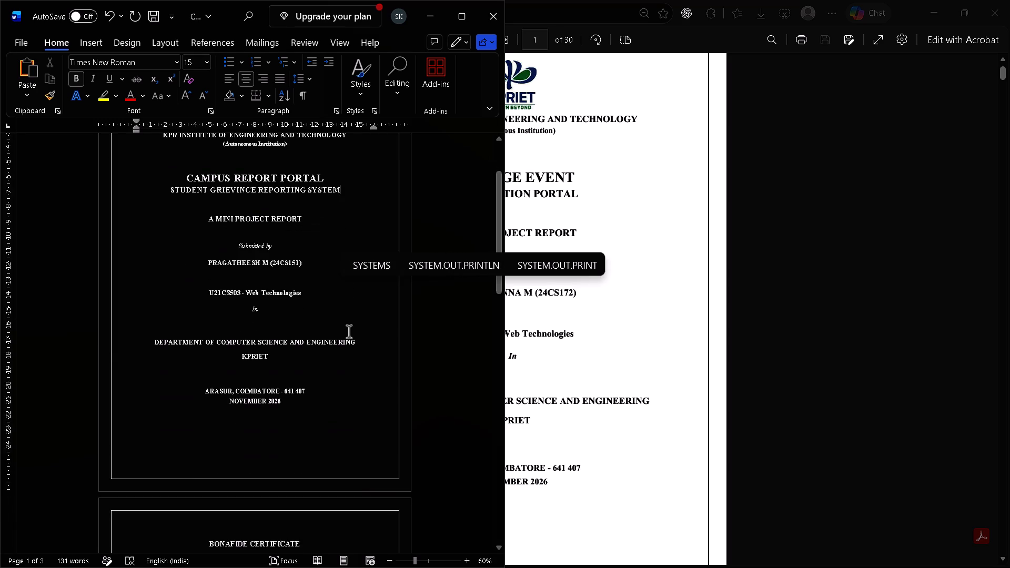
pyautogui.hscroll(1, 349, 331)
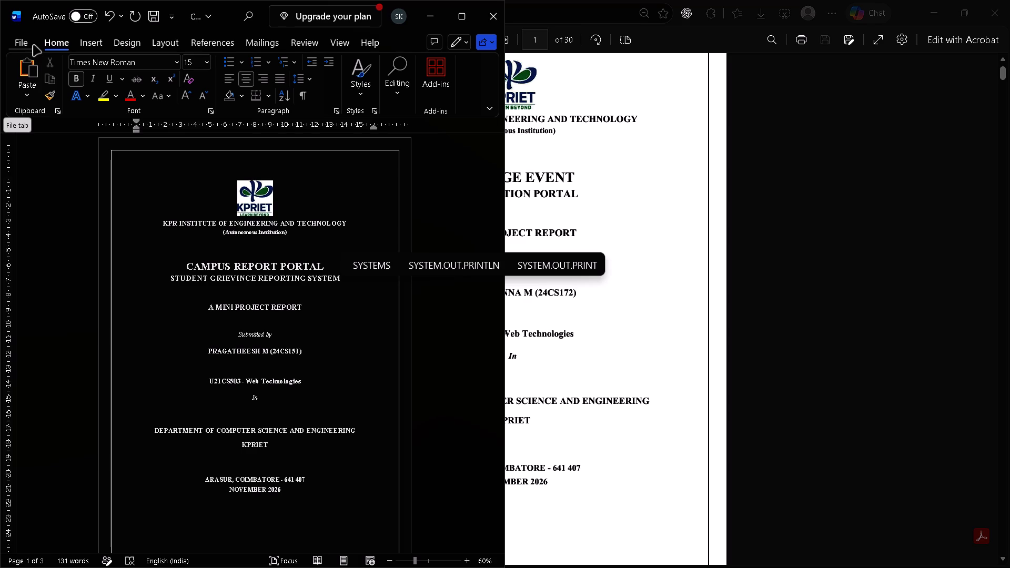
pyautogui.scroll(-5, 313, 173)
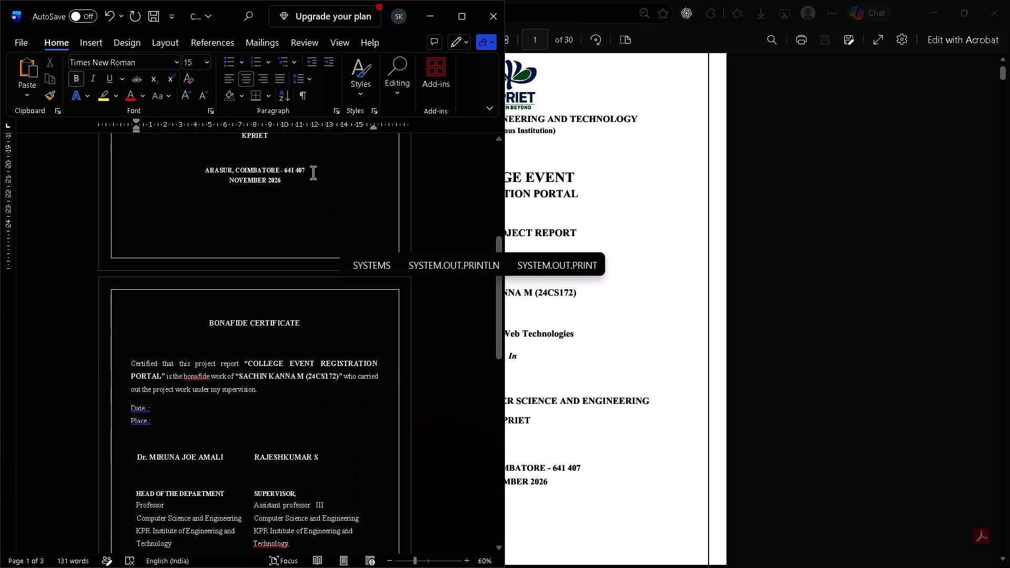
pyautogui.scroll(-2, 313, 173)
pyautogui.moveTo(199, 313); pyautogui.dragTo(375, 567)
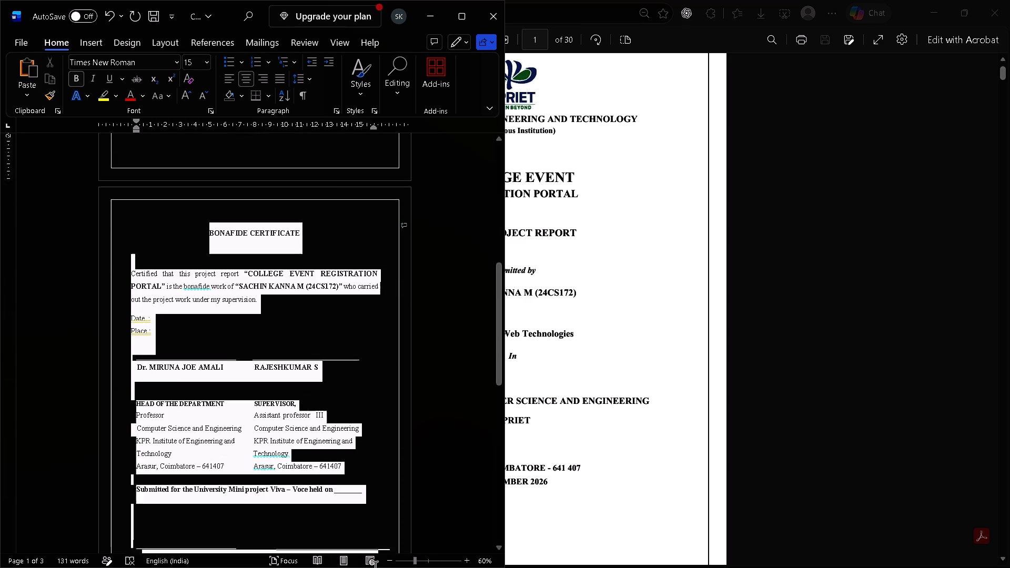
pyautogui.moveTo(375, 567); pyautogui.dragTo(360, 567)
pyautogui.press('BackSpace')
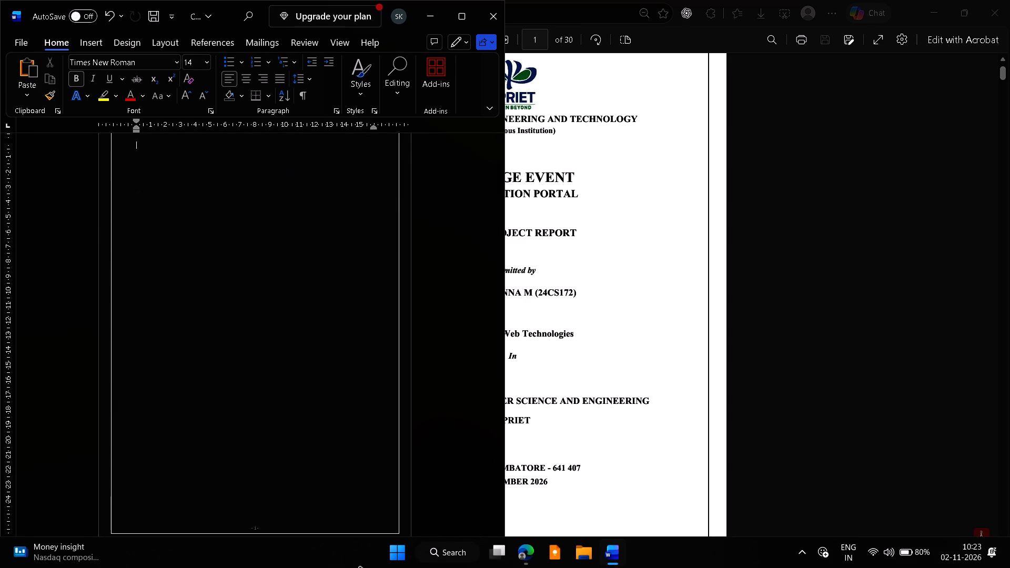
pyautogui.scroll(9, 360, 567)
pyautogui.scroll(5, 356, 313)
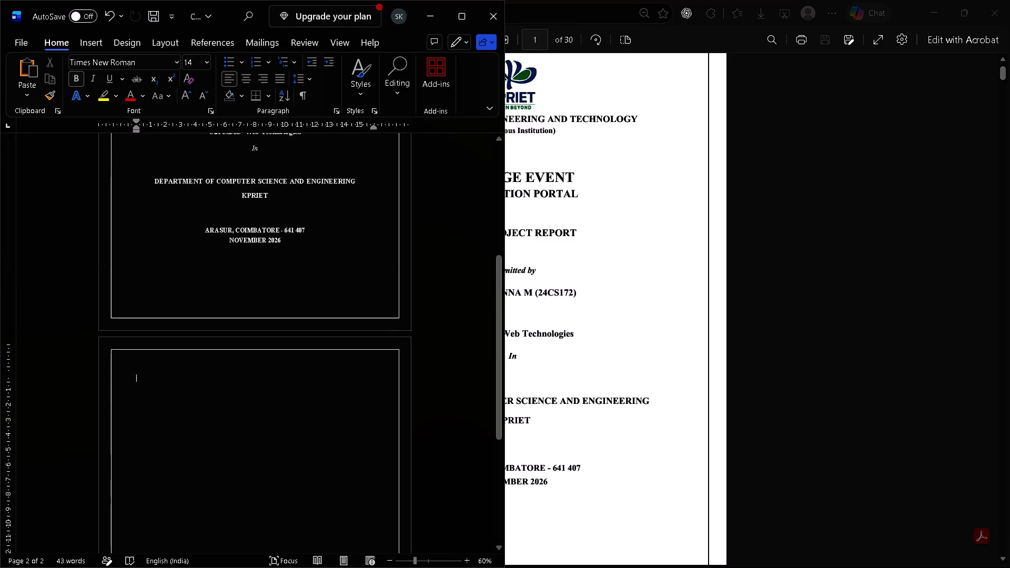
pyautogui.moveTo(142, 364); pyautogui.dragTo(307, 567)
# Start saving a copy of the edited front page document with Save As, choosing the Downloads folder.
pyautogui.click(21, 39)
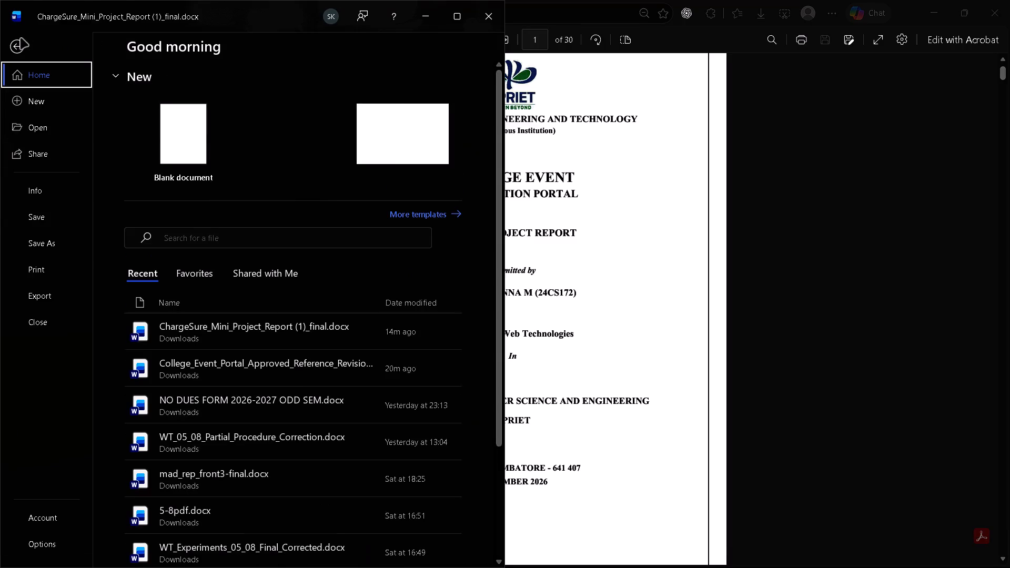
pyautogui.click(34, 244)
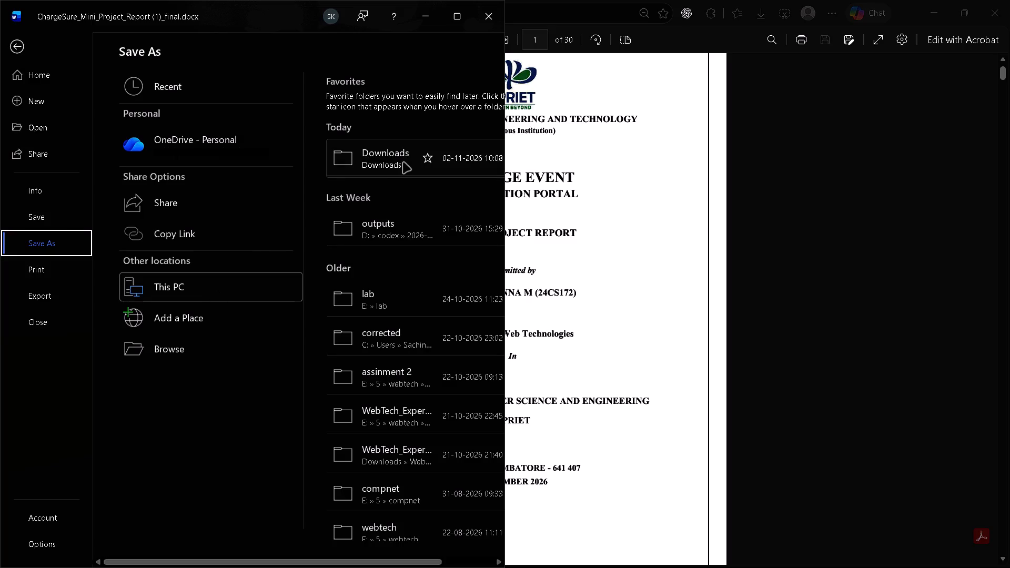
pyautogui.click(403, 163)
# Set the file type of the front page copy being saved in Downloads to PDF (*.pdf).
pyautogui.click(221, 229)
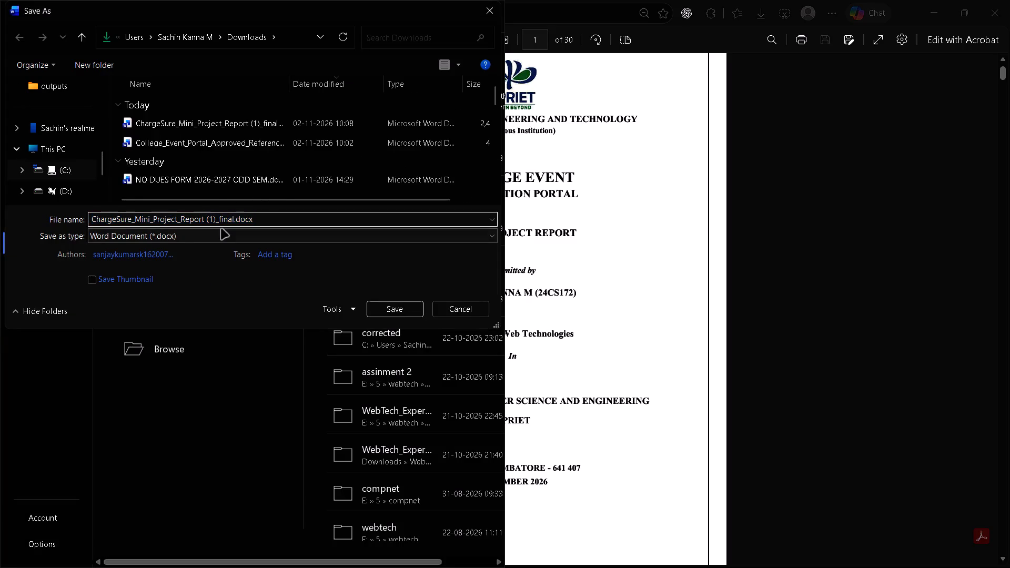
pyautogui.click(226, 310)
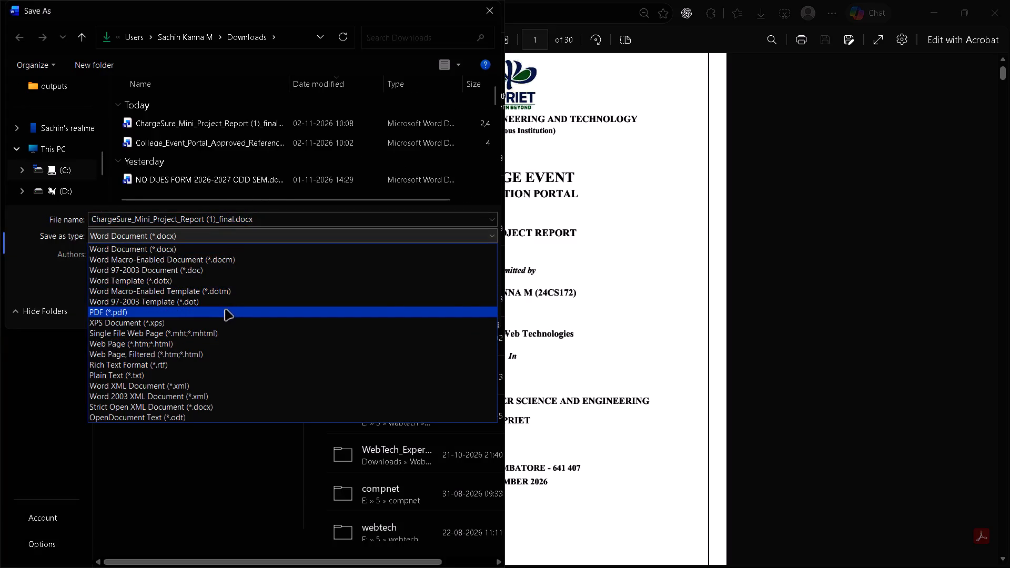
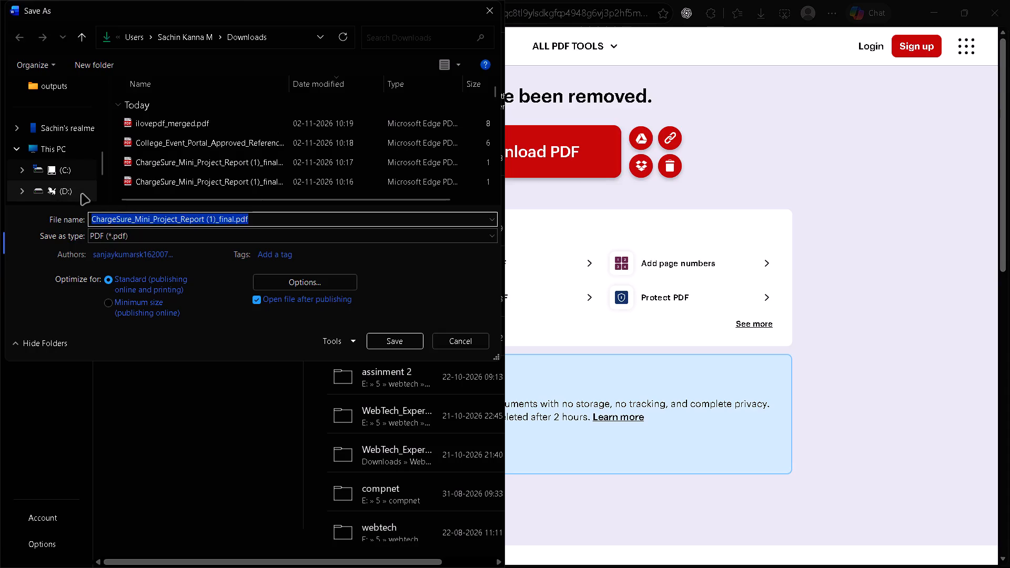
# Save the edited front page as a PDF named 1STPAGE in the Downloads folder.
pyautogui.press('BackSpace')
pyautogui.write('1STPAGE')
pyautogui.press('Return')
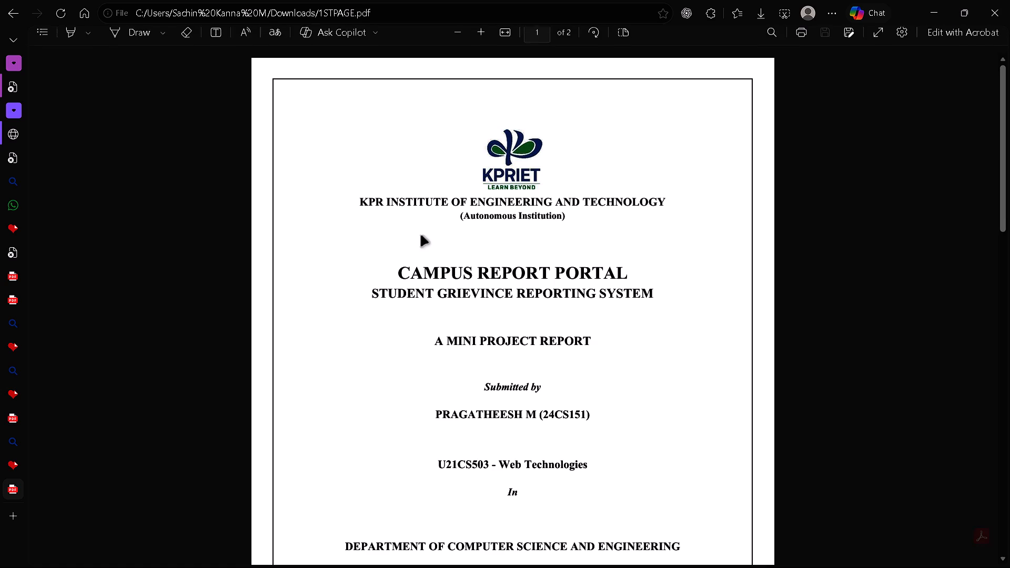
# Search the web in a new browser tab for "REOMOVE PAGE" and open iLovePDF's tool for removing PDF pages.
pyautogui.scroll(-10, 421, 301)
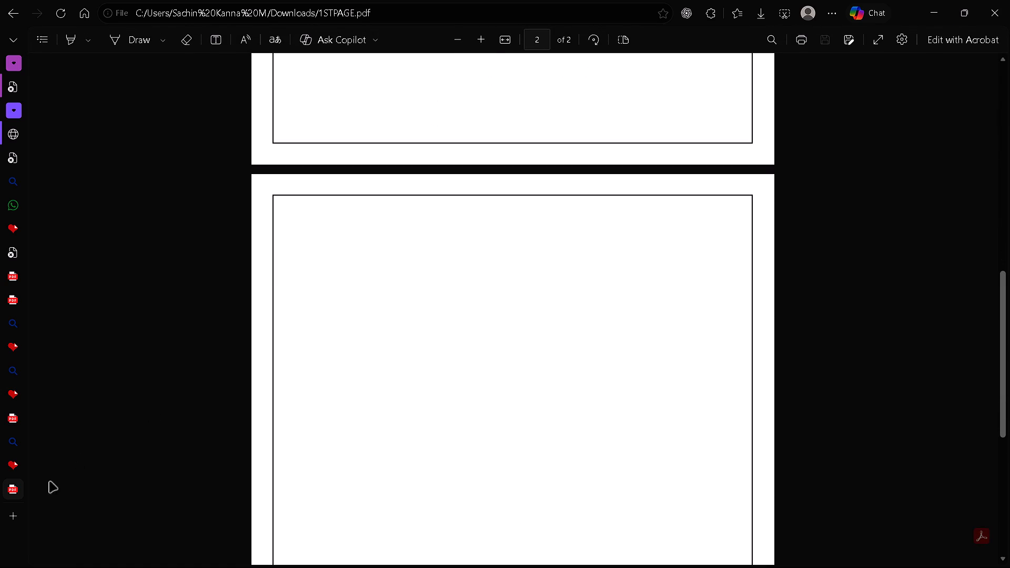
pyautogui.click(10, 518)
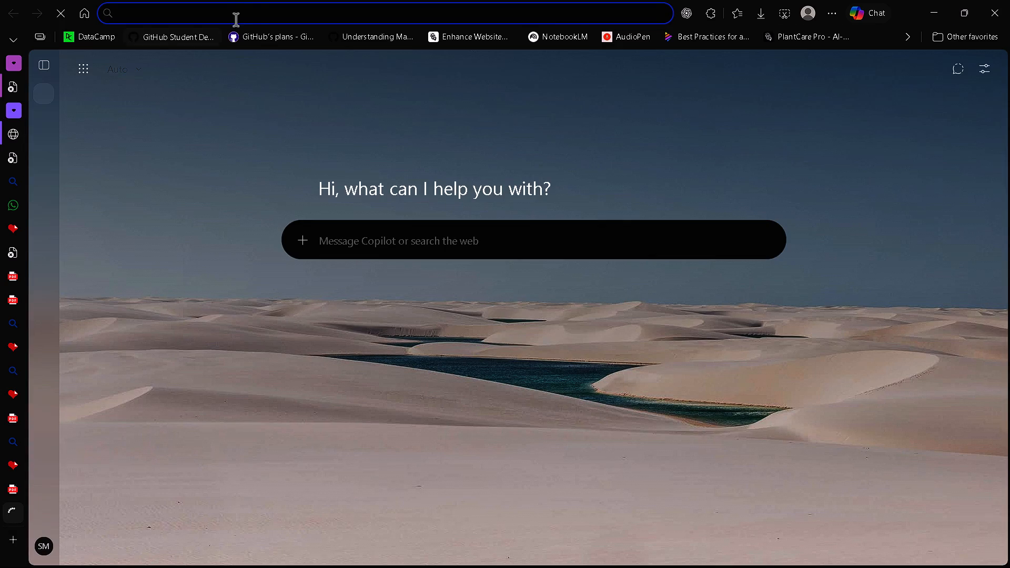
pyautogui.click(259, 12)
pyautogui.write('REOMI')
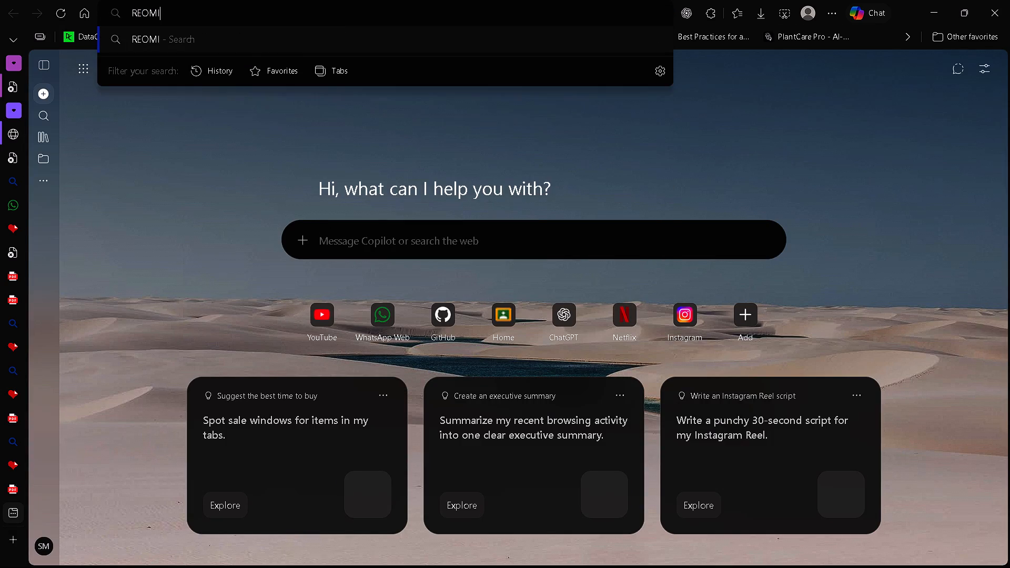
pyautogui.press('BackSpace')
pyautogui.write('OVE PAGE')
pyautogui.press('Return')
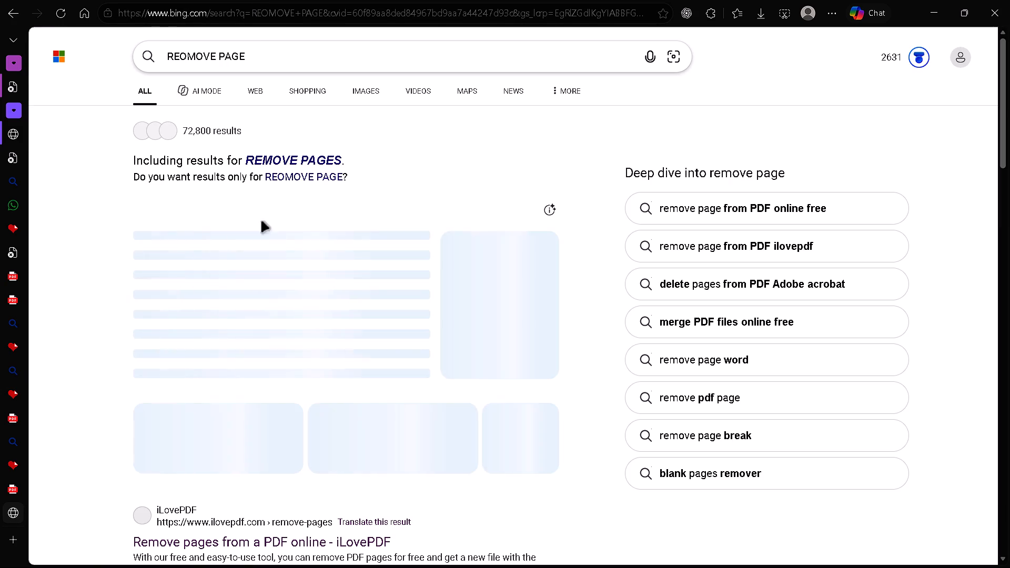
pyautogui.scroll(-3, 275, 300)
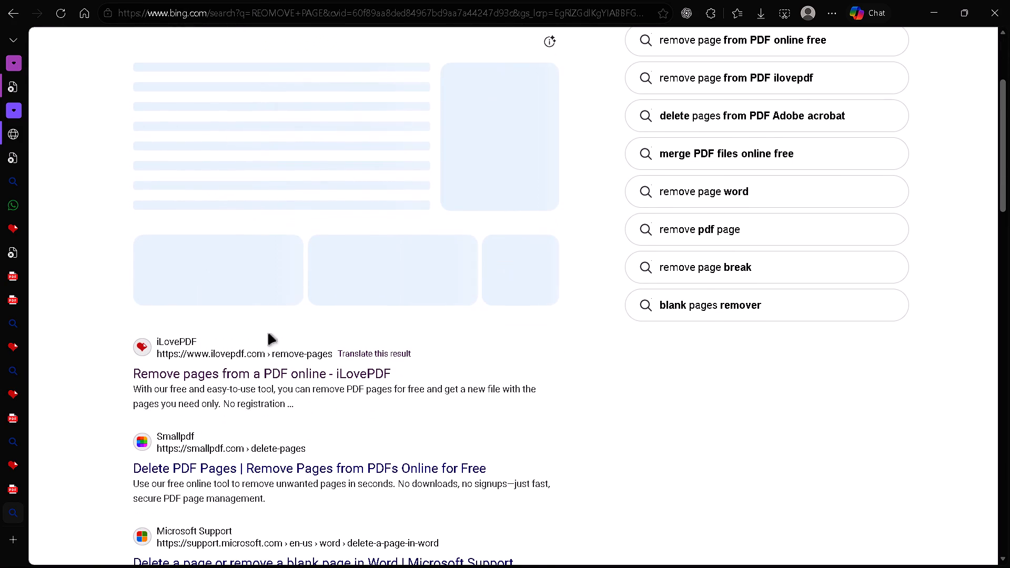
pyautogui.click(266, 376)
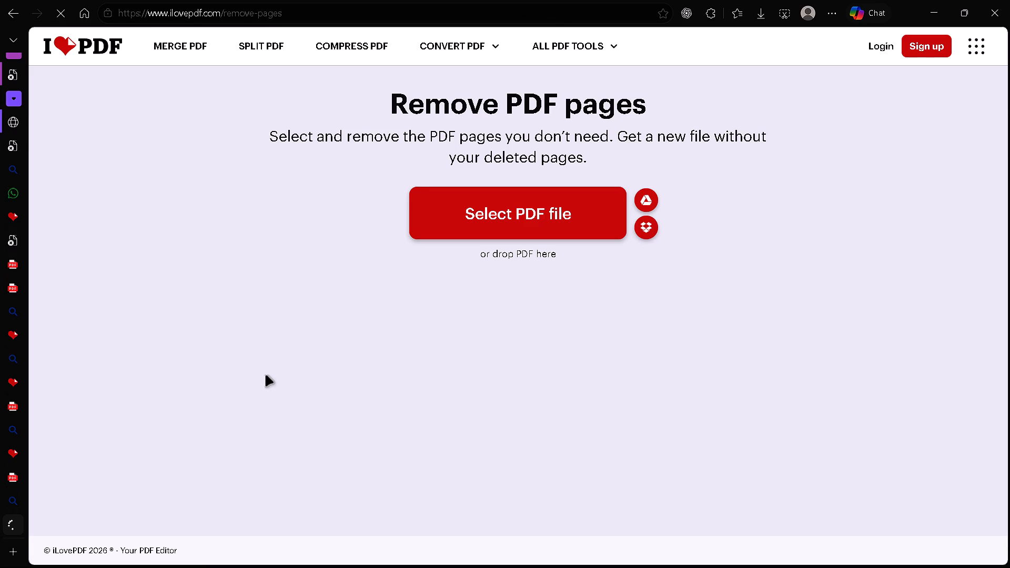
# Load 1STPAGE.pdf from the Downloads folder into the page remover and remove its blank page 2.
pyautogui.click(495, 220)
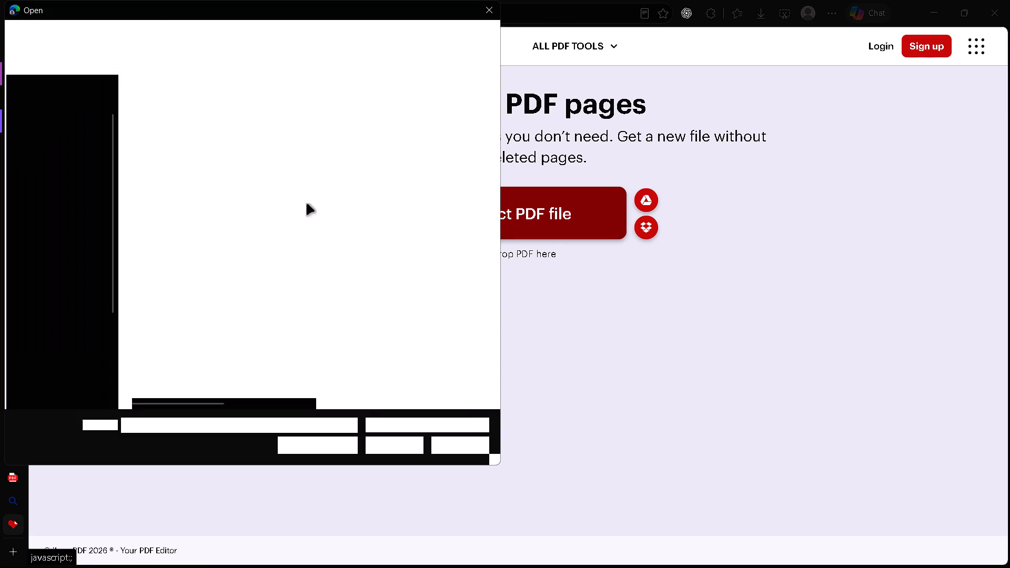
pyautogui.click(204, 119)
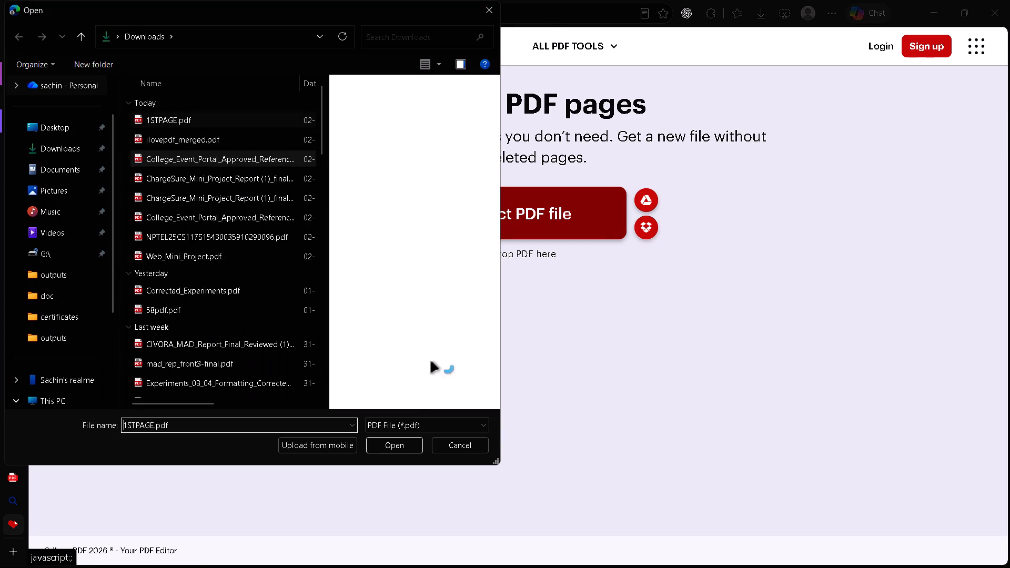
pyautogui.click(393, 444)
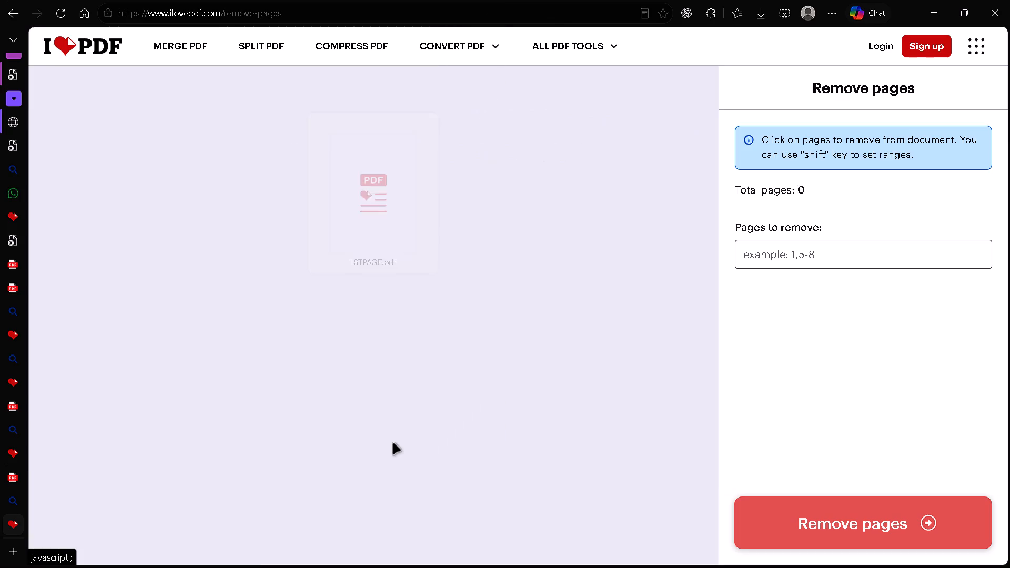
pyautogui.click(458, 221)
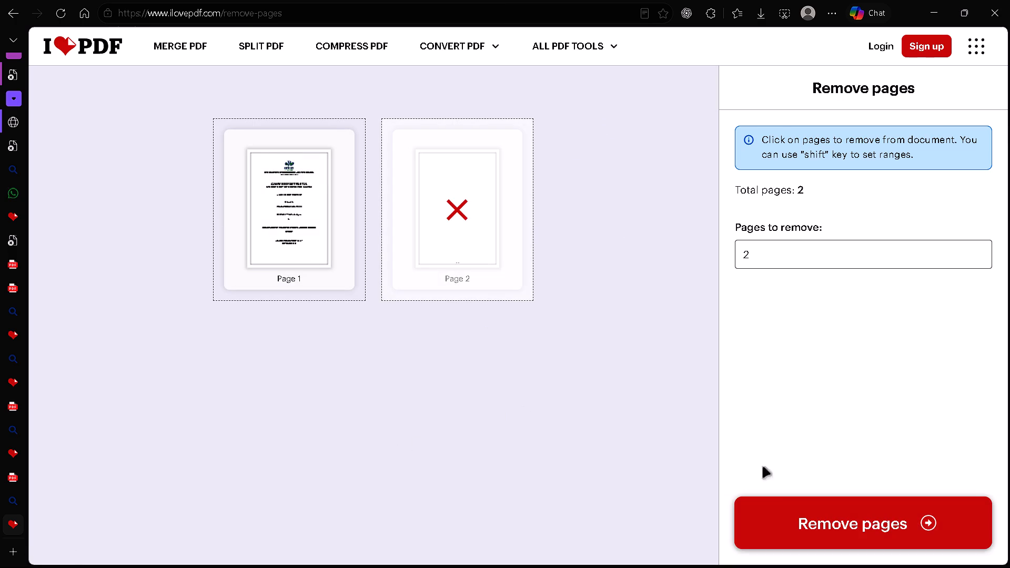
pyautogui.click(789, 514)
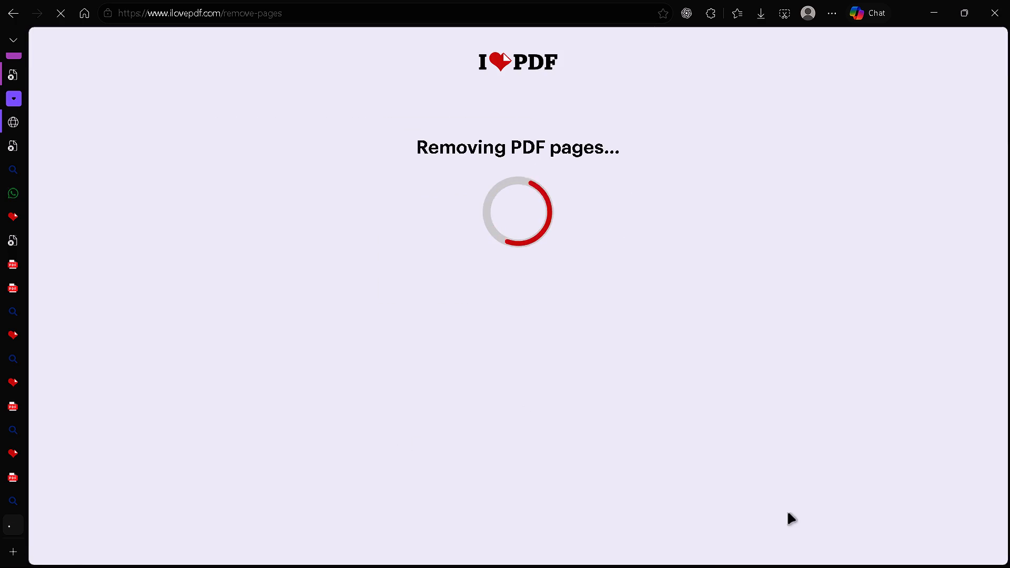
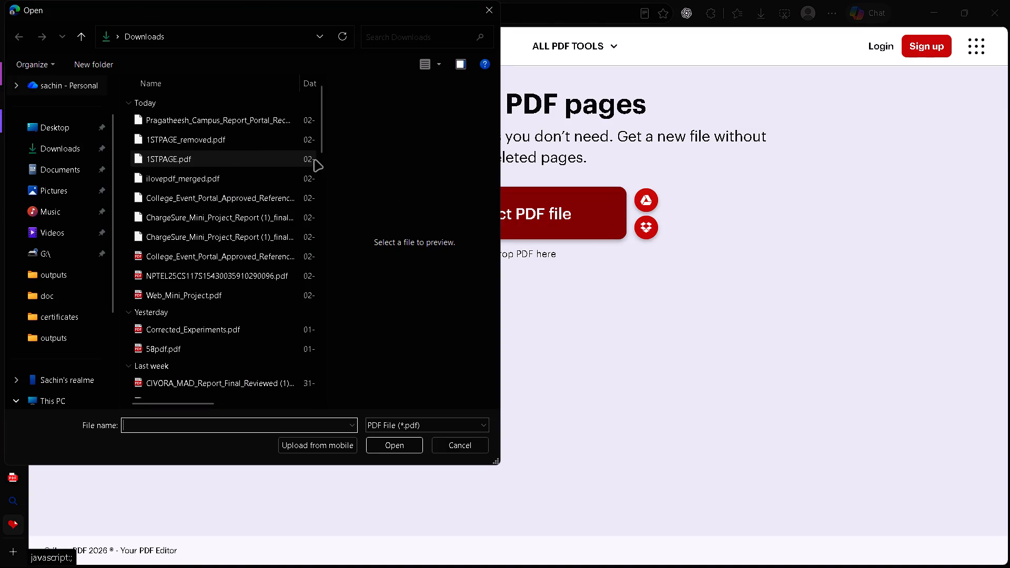
# Load the Campus_Report_Portal_Record PDF from the Downloads folder into the page-removal tool.
pyautogui.click(206, 118)
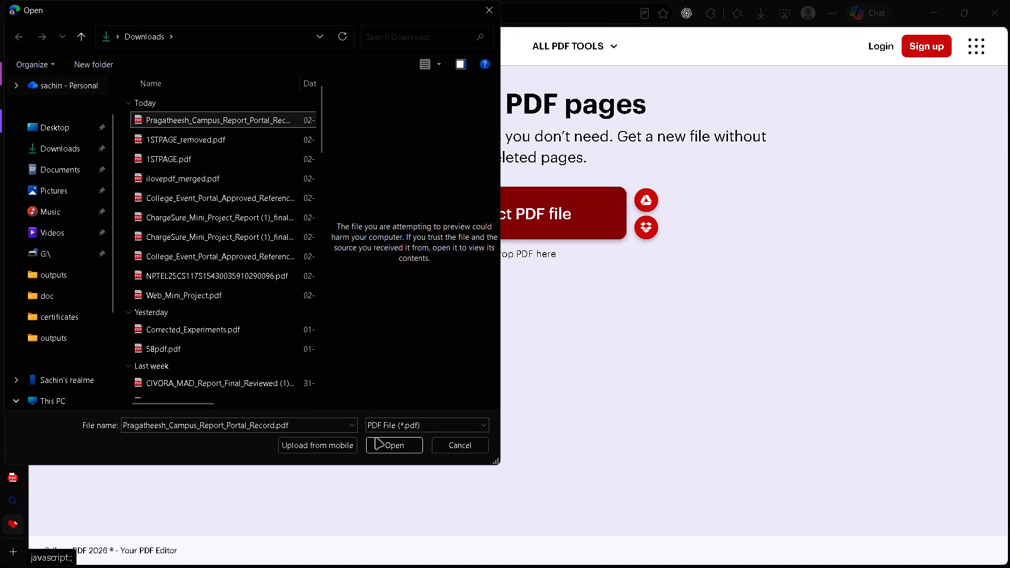
pyautogui.click(385, 448)
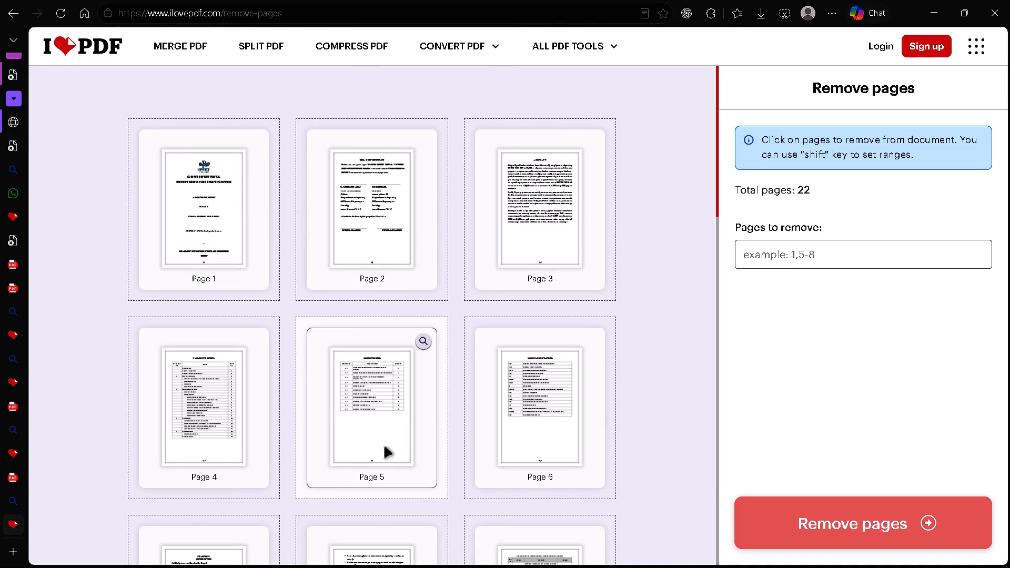
# Remove page 1 from the student's Campus Report Portal record PDF and download the resulting file.
pyautogui.click(175, 152)
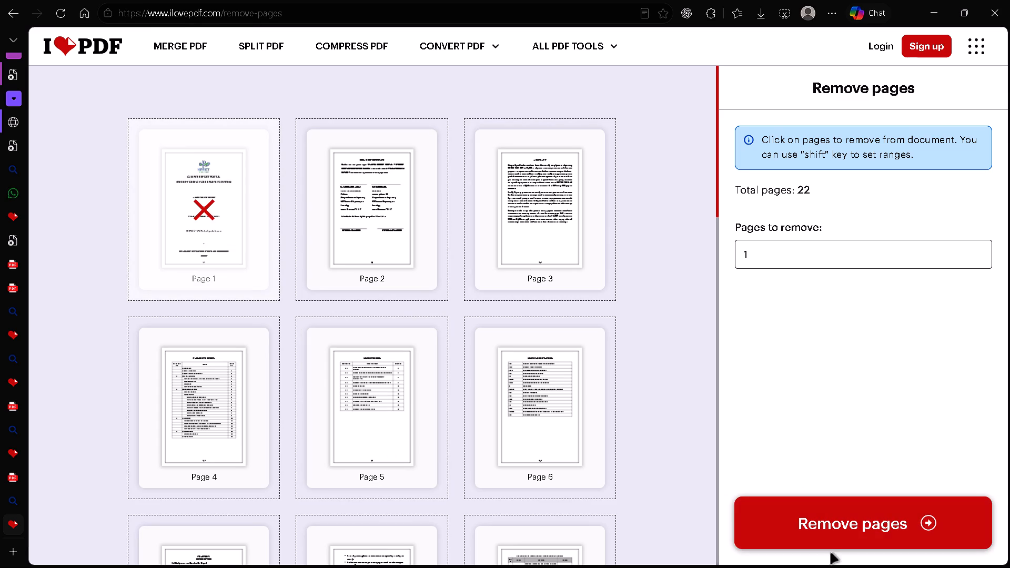
pyautogui.click(826, 529)
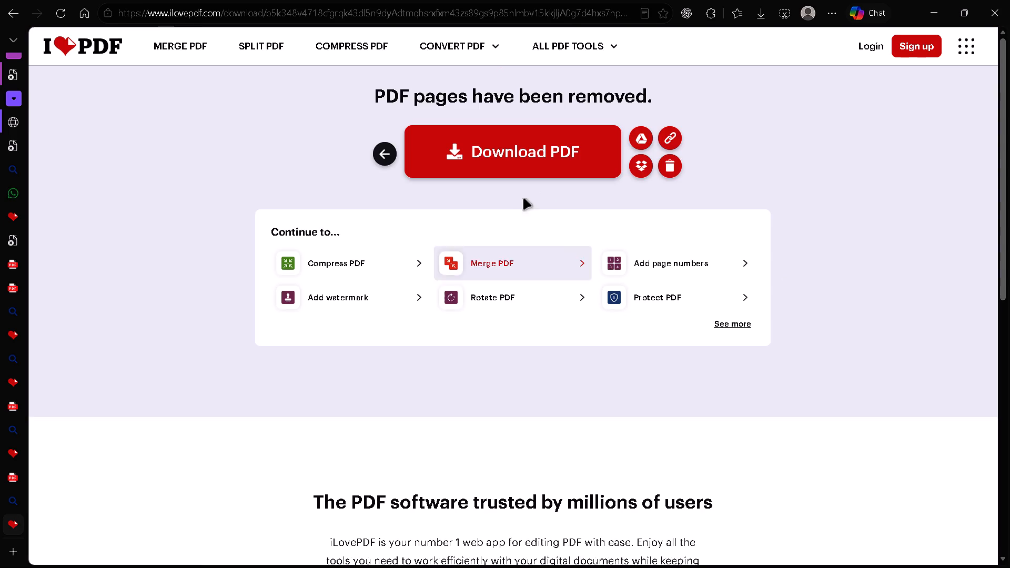
pyautogui.click(530, 148)
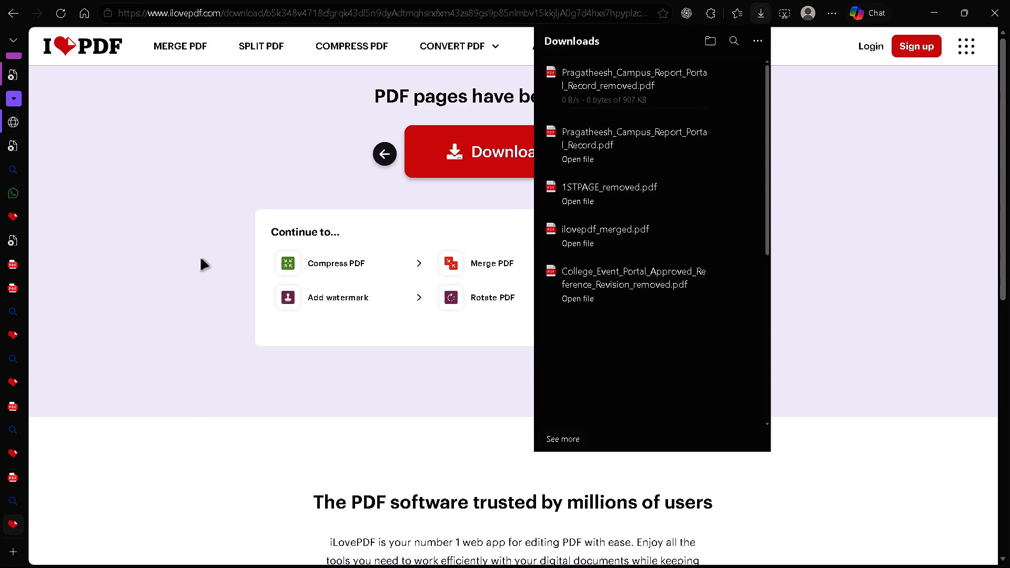
# Return to the earlier "merge pdf" web search and open iLovePDF's tool for merging PDF files.
pyautogui.click(14, 363)
pyautogui.click(12, 337)
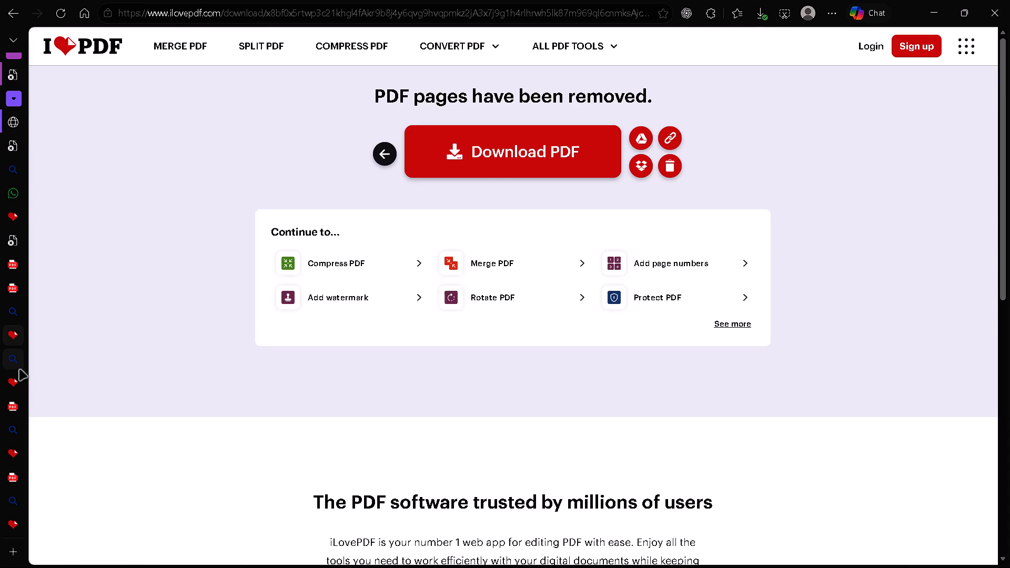
pyautogui.click(20, 379)
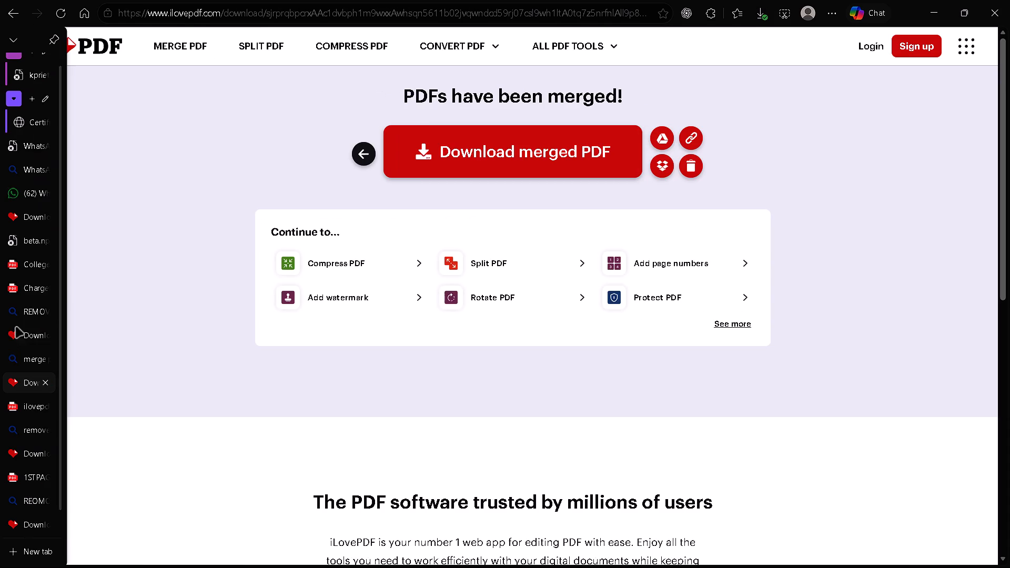
pyautogui.click(16, 334)
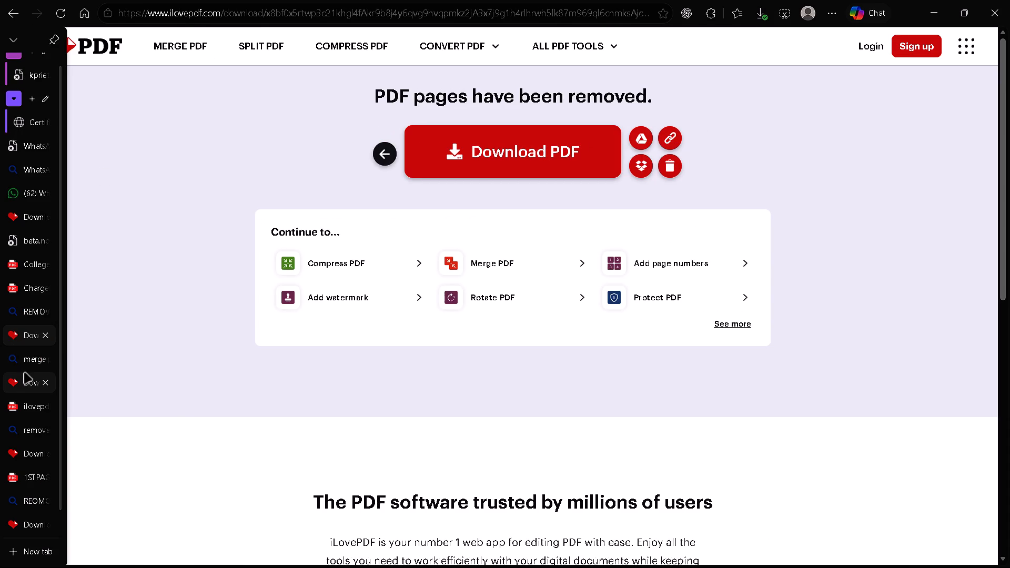
pyautogui.click(22, 358)
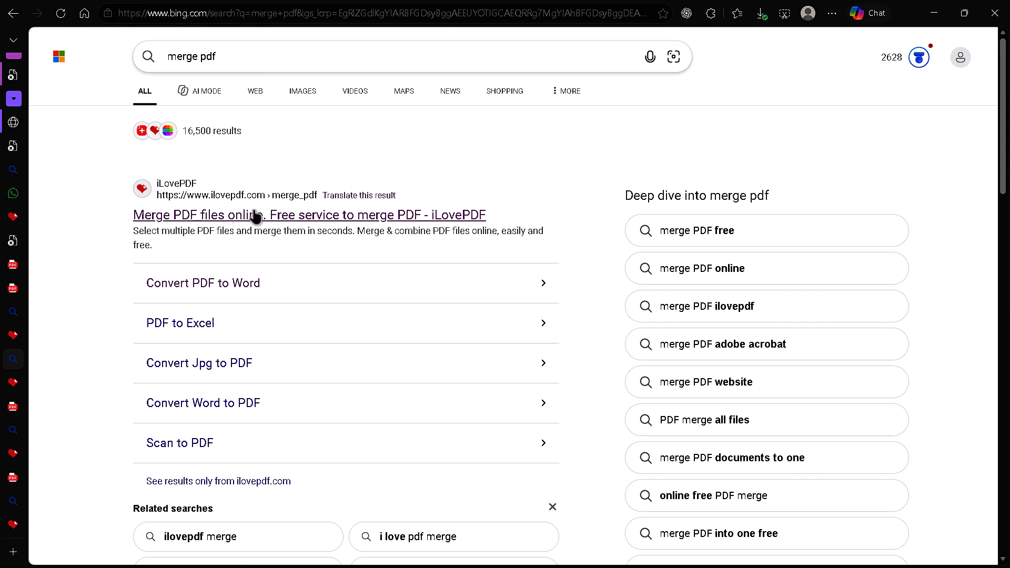
pyautogui.click(256, 211)
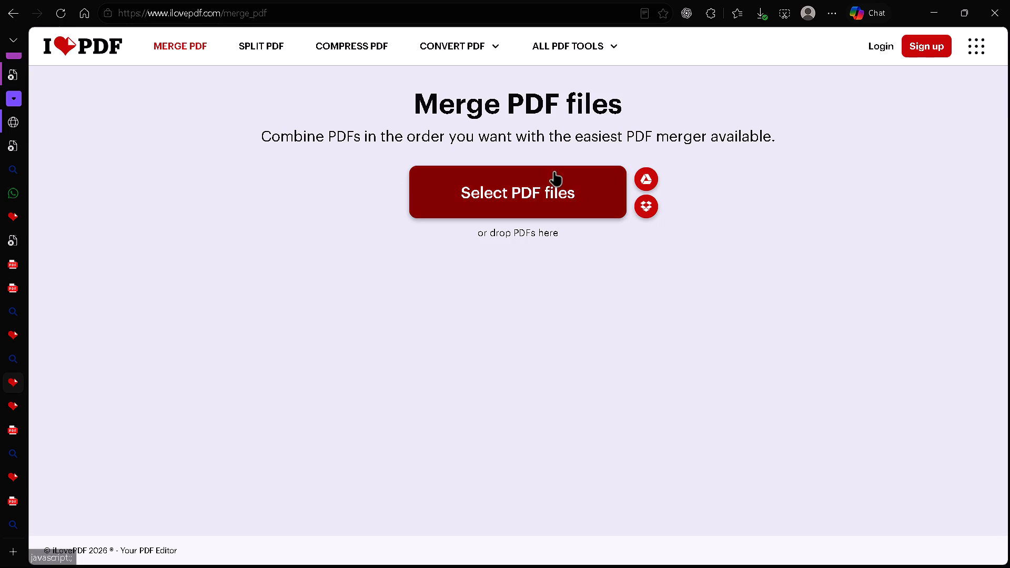
# Load 1STPAGE_removed.pdf and the student's Campus_Report_Portal_Record_removed.pdf from the Downloads folder into the merge tool.
pyautogui.click(554, 172)
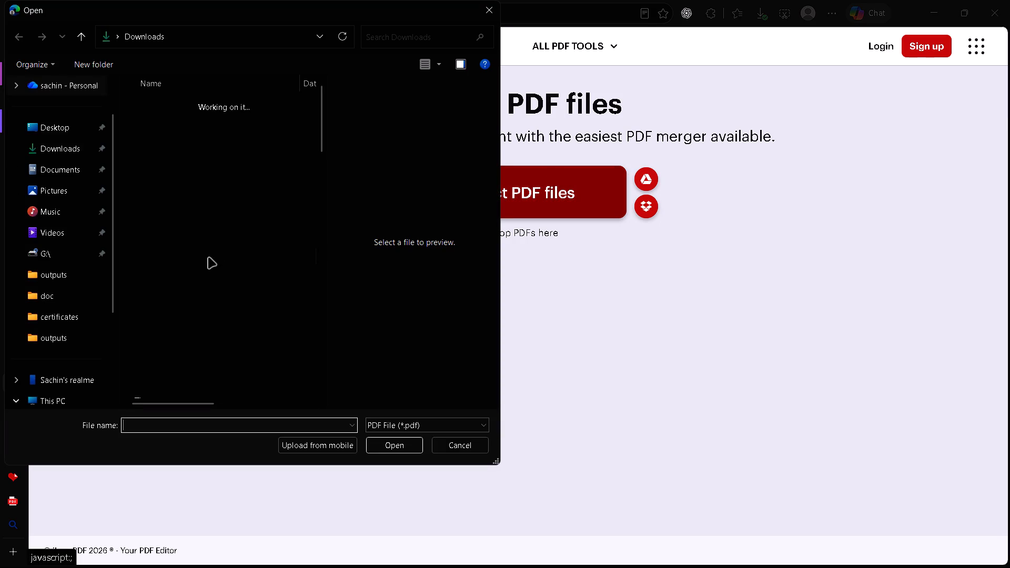
pyautogui.moveTo(120, 139); pyautogui.dragTo(138, 139)
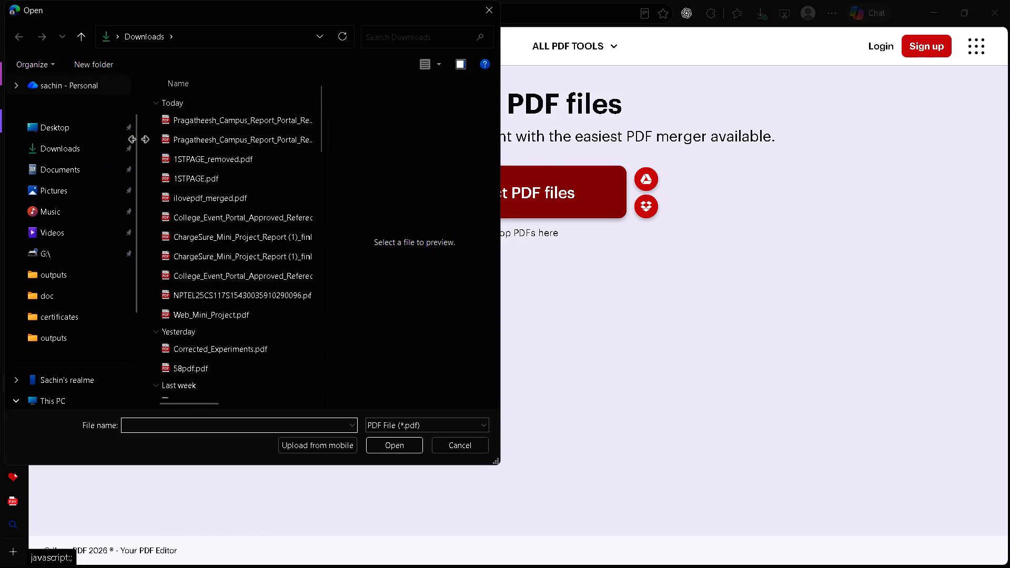
pyautogui.moveTo(138, 139); pyautogui.dragTo(127, 140)
pyautogui.moveTo(132, 143); pyautogui.dragTo(148, 120)
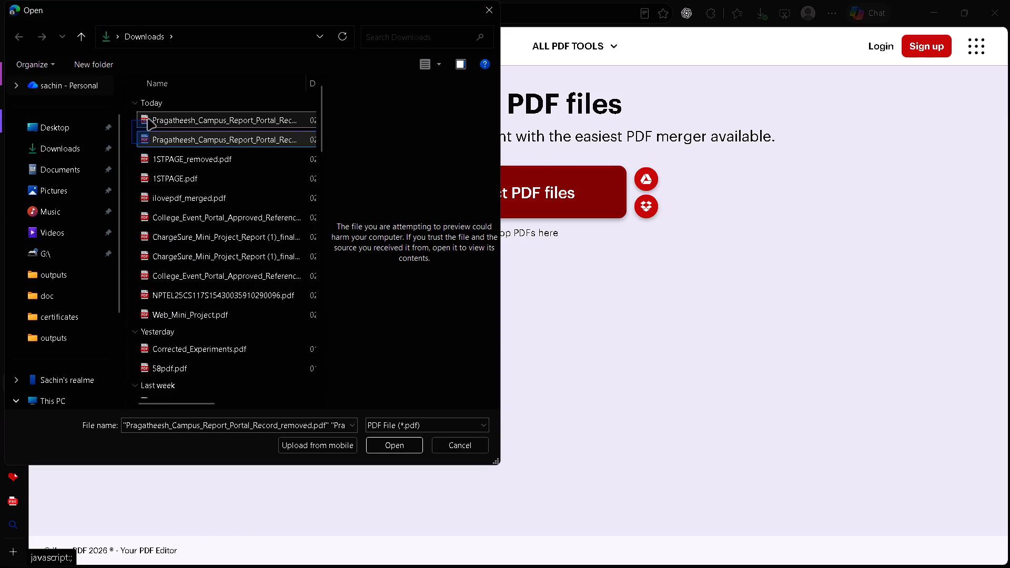
pyautogui.moveTo(148, 120); pyautogui.dragTo(146, 119)
pyautogui.click(128, 158)
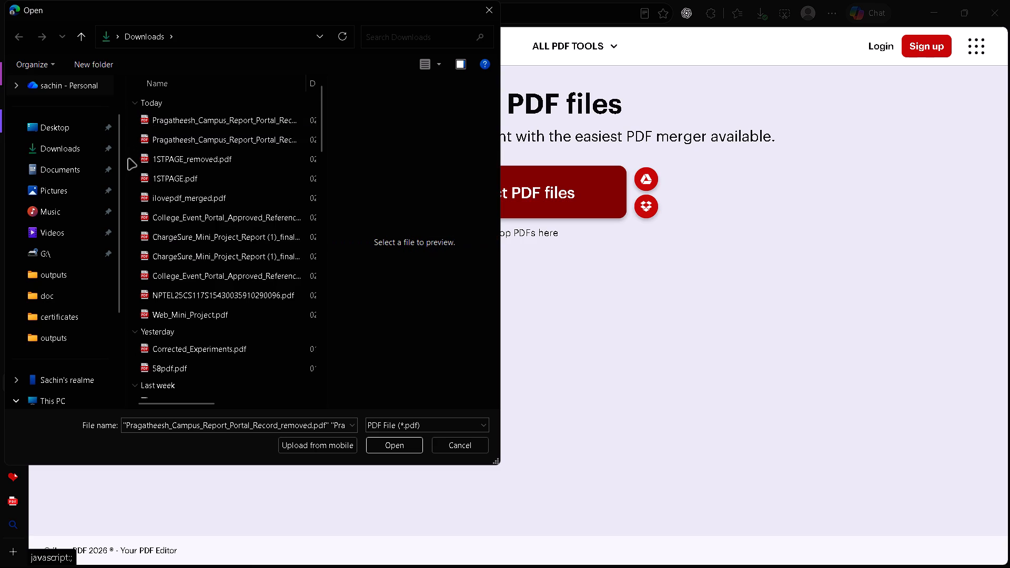
pyautogui.click(129, 161)
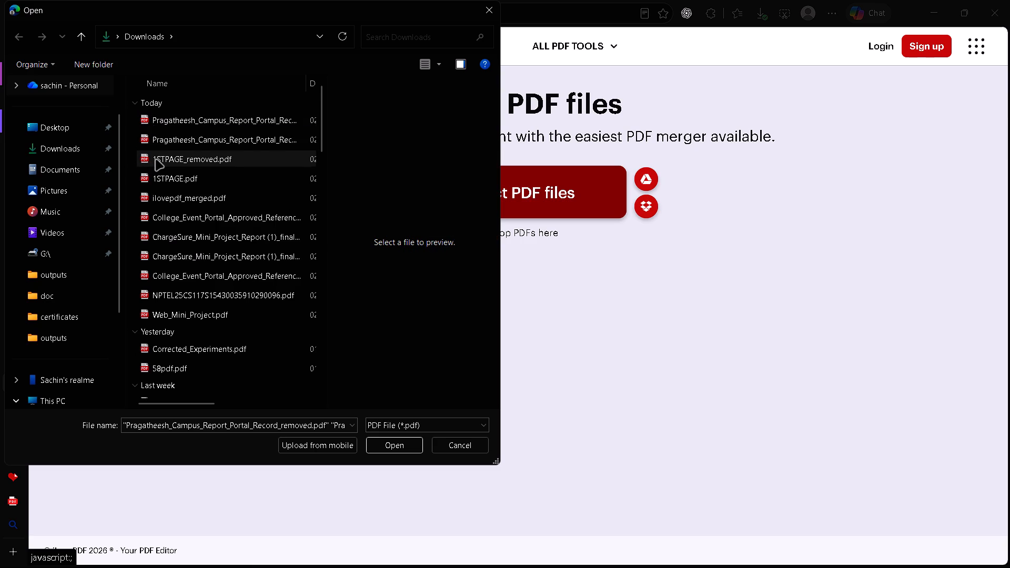
pyautogui.keyDown('ctrl'); pyautogui.click(156, 160); pyautogui.keyUp('ctrl')
pyautogui.keyDown('ctrl'); pyautogui.click(164, 116); pyautogui.keyUp('ctrl')
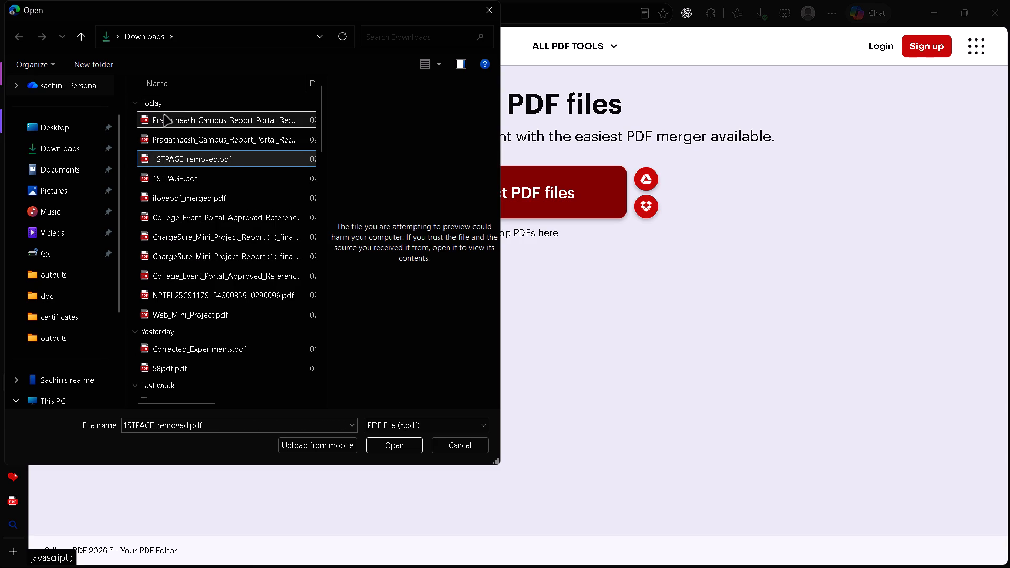
pyautogui.click(402, 448)
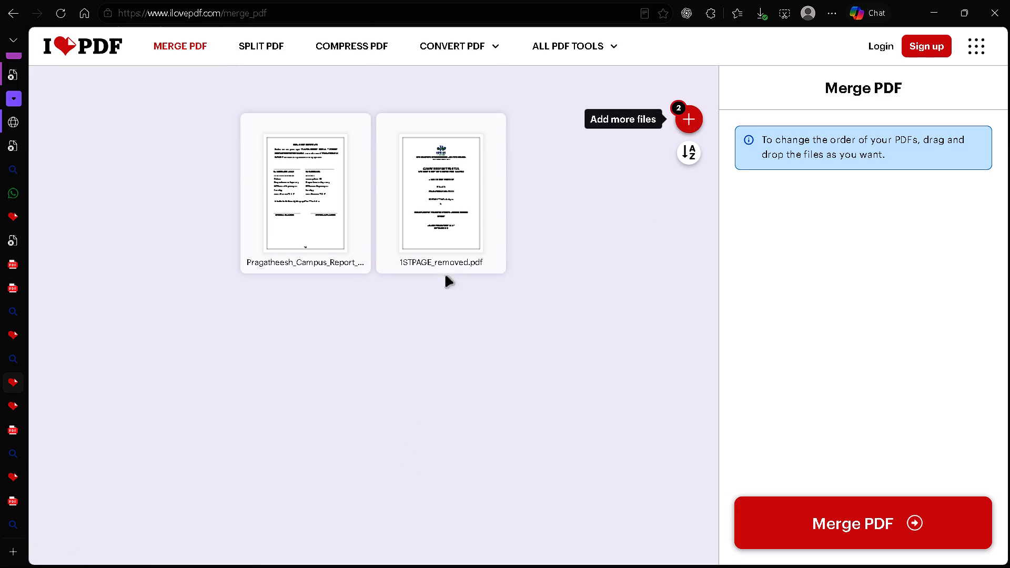
# Place 1STPAGE_removed.pdf ahead of the Campus Report Portal record, merge the two PDFs and download the merged file.
pyautogui.moveTo(449, 235); pyautogui.dragTo(272, 219)
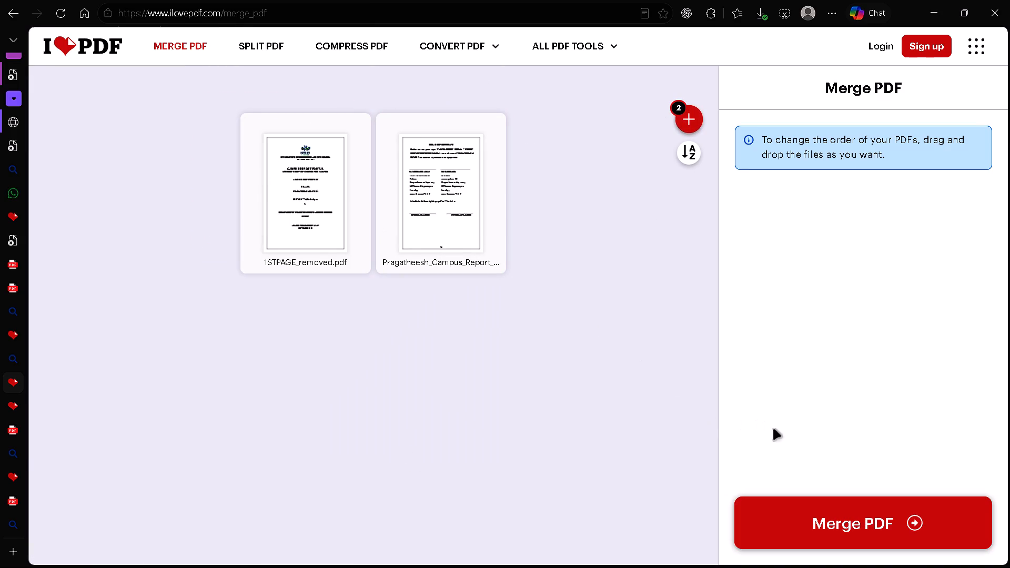
pyautogui.click(835, 506)
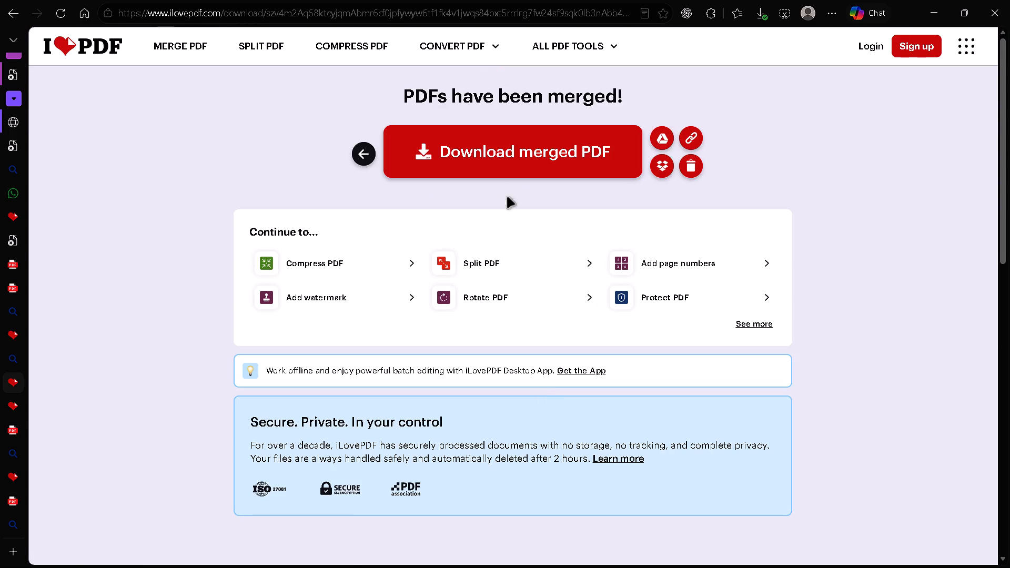
pyautogui.click(514, 157)
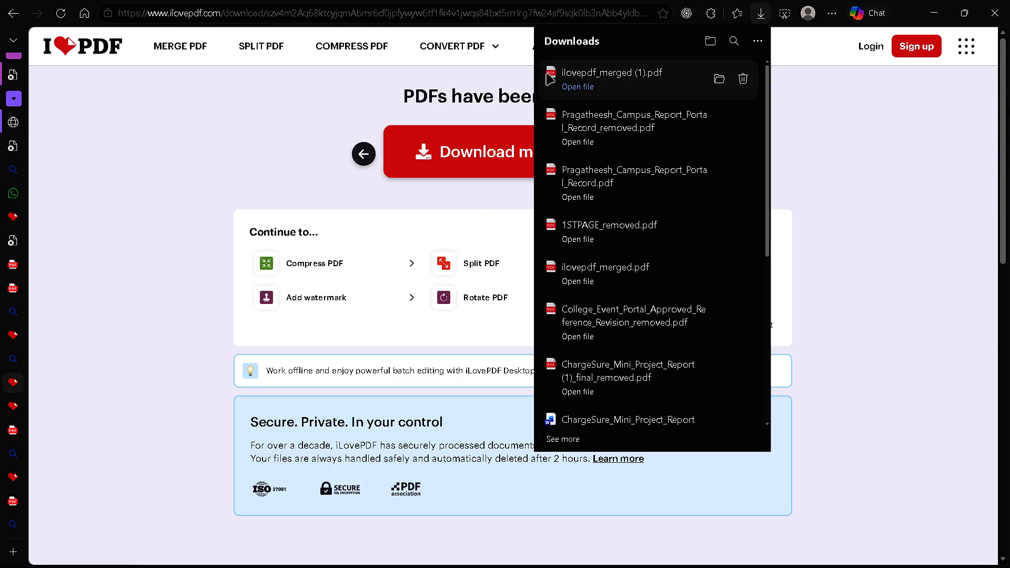
# Open the downloaded ilovepdf_merged (1).pdf and check the title page, bonafide certificate and abstract for content and page order.
pyautogui.click(571, 92)
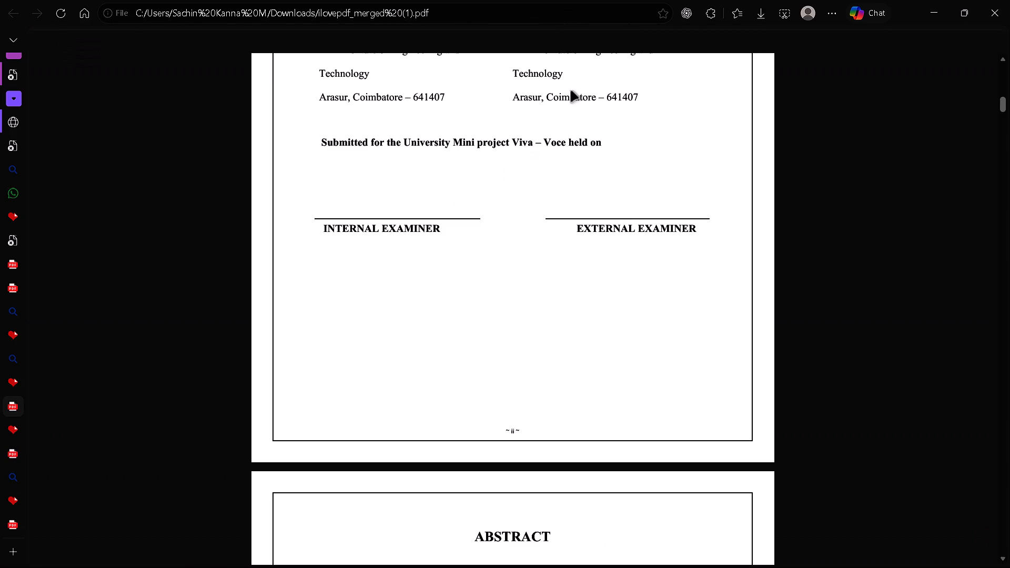
pyautogui.scroll(6, 523, 241)
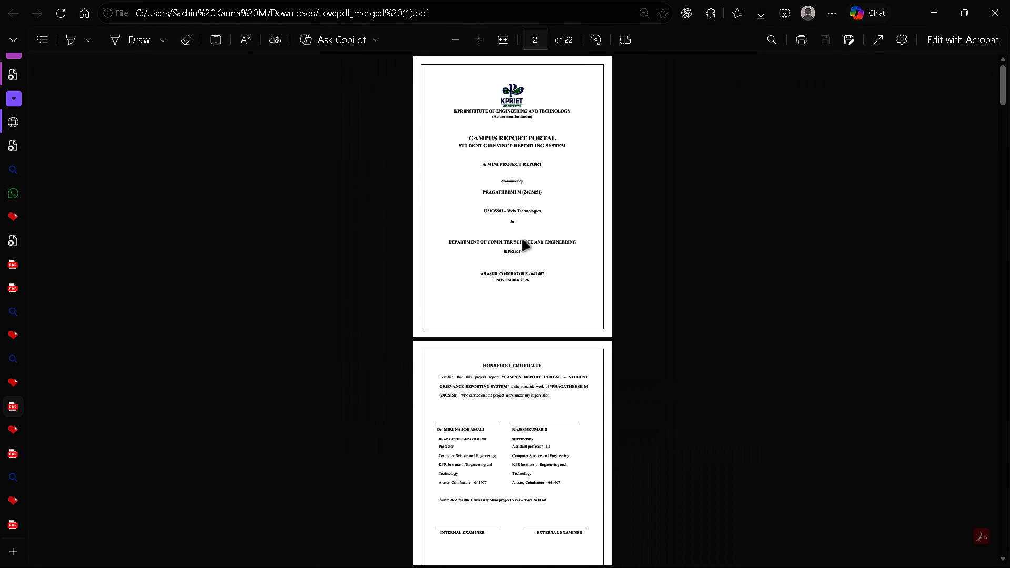
pyautogui.scroll(-2, 523, 241)
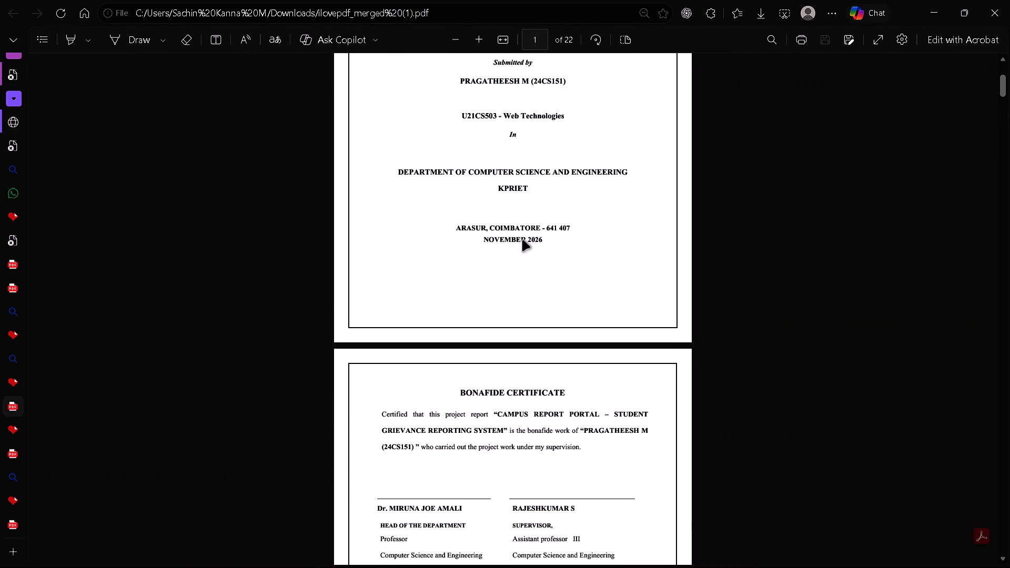
pyautogui.scroll(-2, 523, 241)
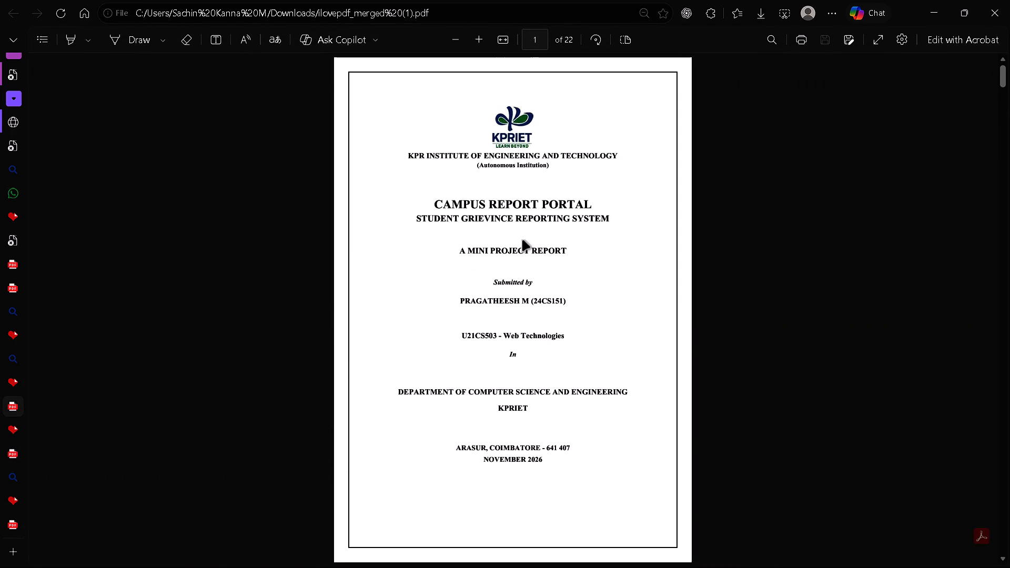
pyautogui.scroll(-5, 523, 241)
pyautogui.scroll(1, 523, 241)
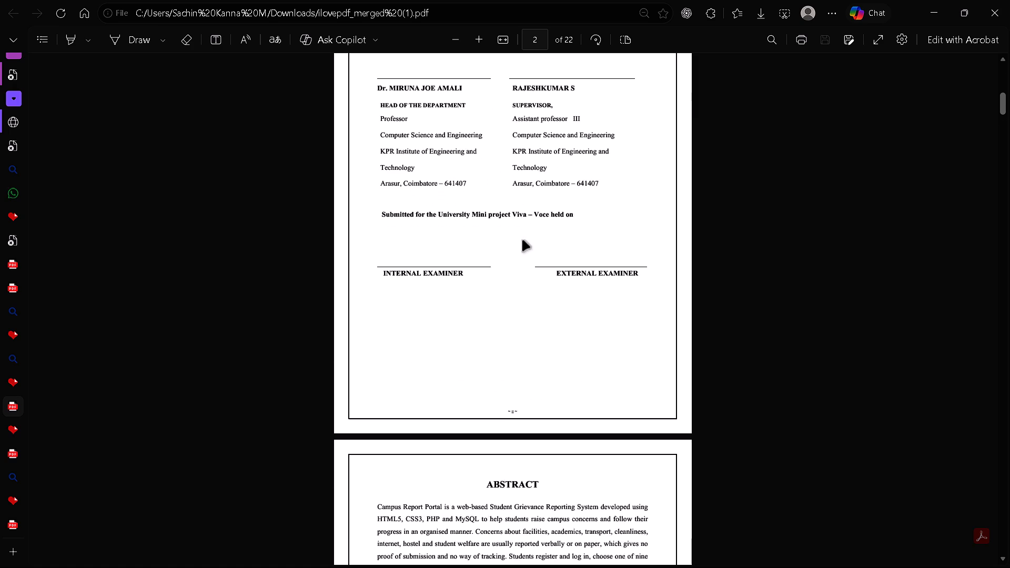
pyautogui.scroll(1, 523, 241)
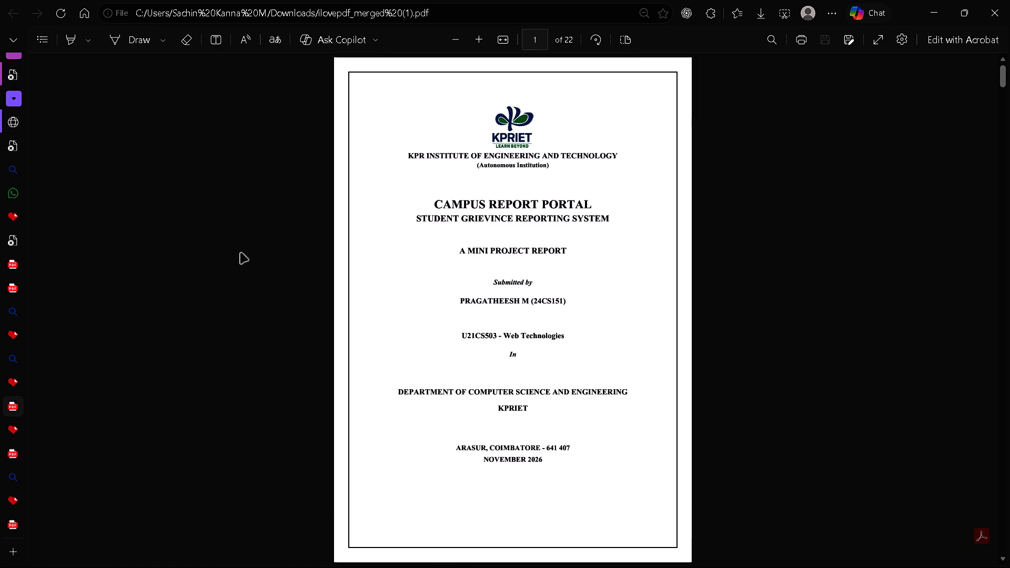
pyautogui.scroll(-1, 530, 387)
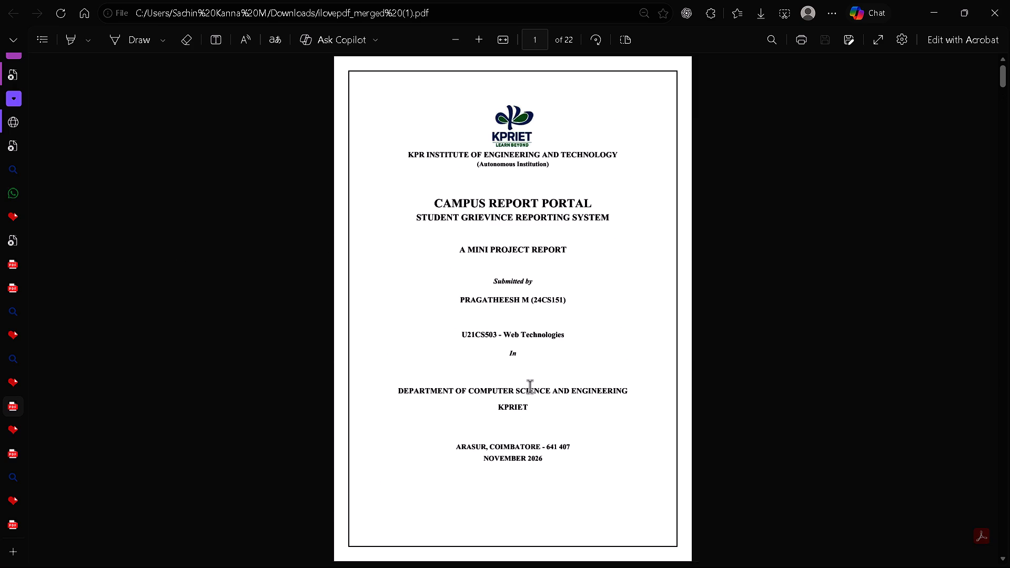
pyautogui.scroll(-10, 530, 387)
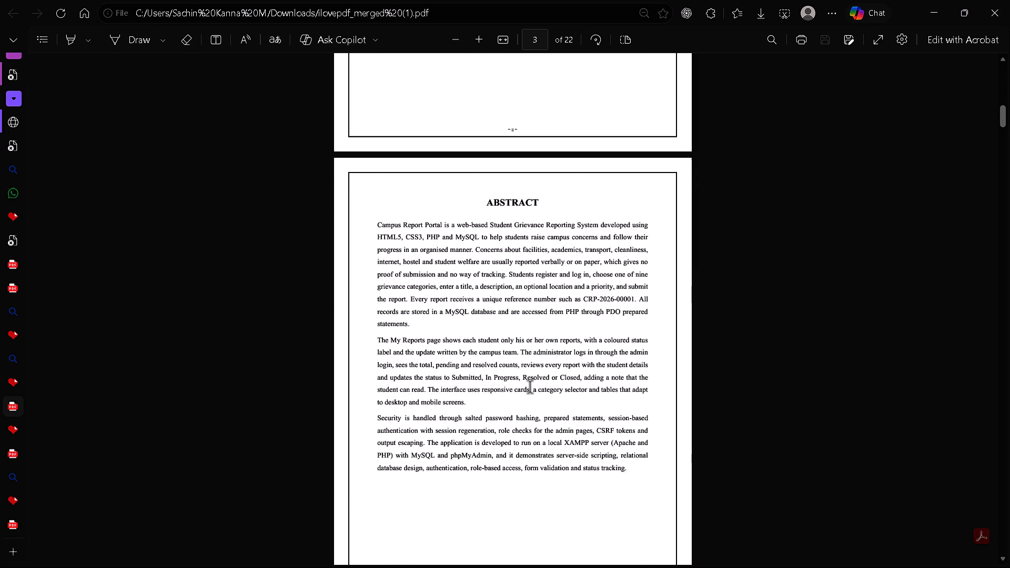